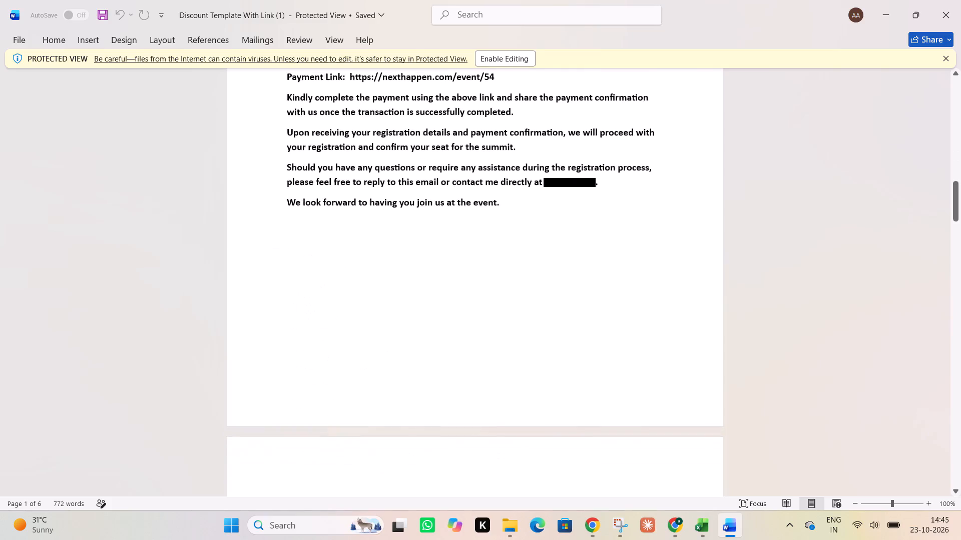
Copy the full Standard pass email template with the 10% discount, from "Dear," through "We look forward to having you join us at the event.".
{"action": "scroll", "coordinate": [545, 324], "scroll_direction": "down", "scroll_amount": 1}
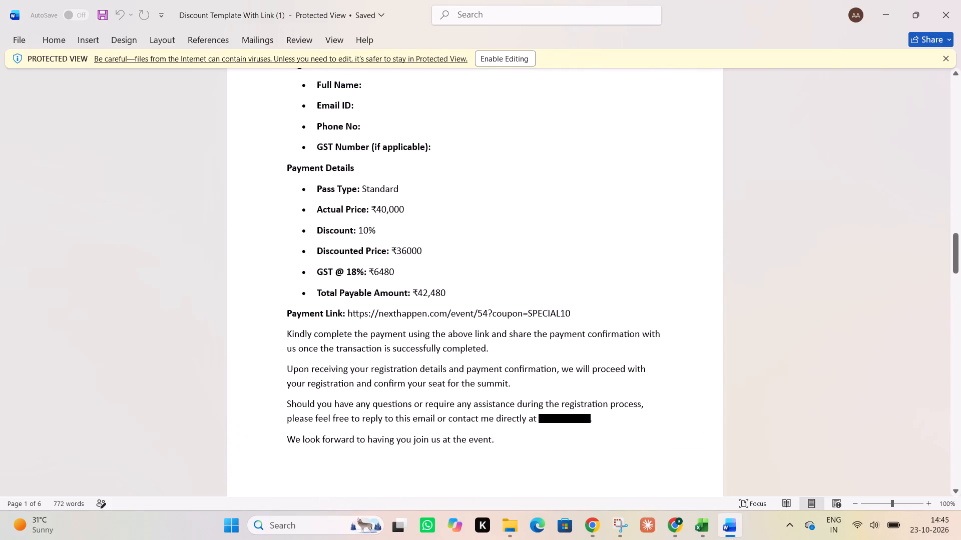
{"action": "scroll", "coordinate": [545, 324], "scroll_direction": "down", "scroll_amount": 1}
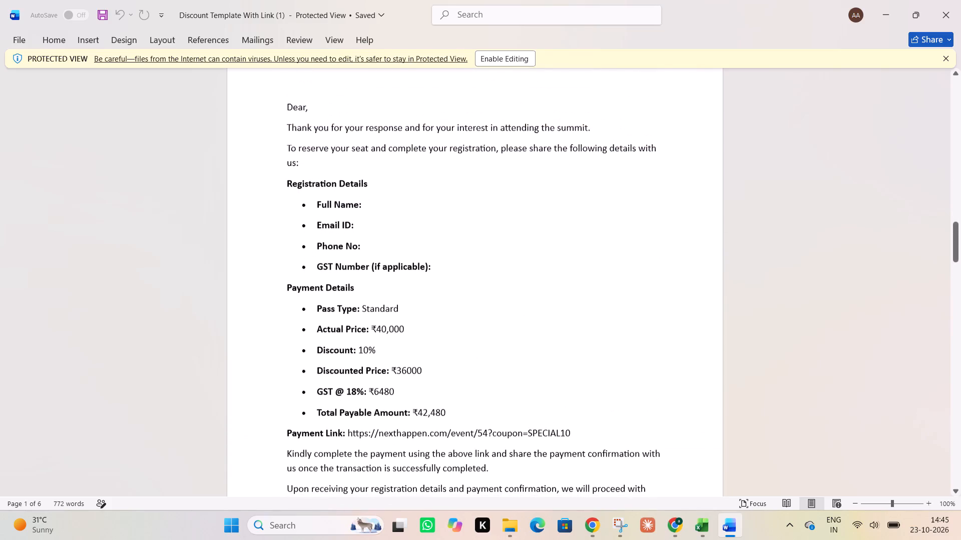
{"action": "scroll", "coordinate": [545, 324], "scroll_direction": "down", "scroll_amount": 3}
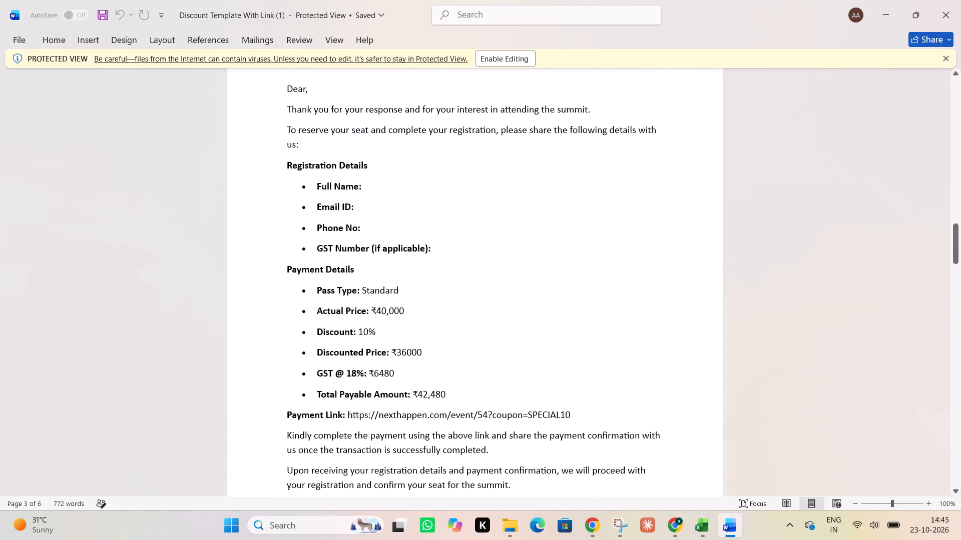
{"action": "scroll", "coordinate": [545, 324], "scroll_direction": "down", "scroll_amount": 1}
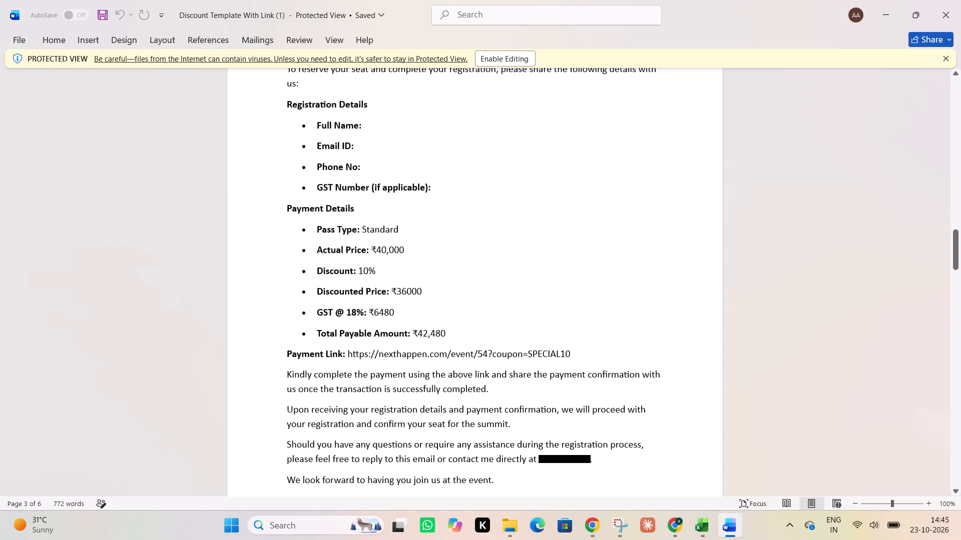
{"action": "scroll", "coordinate": [545, 324], "scroll_direction": "down", "scroll_amount": 2}
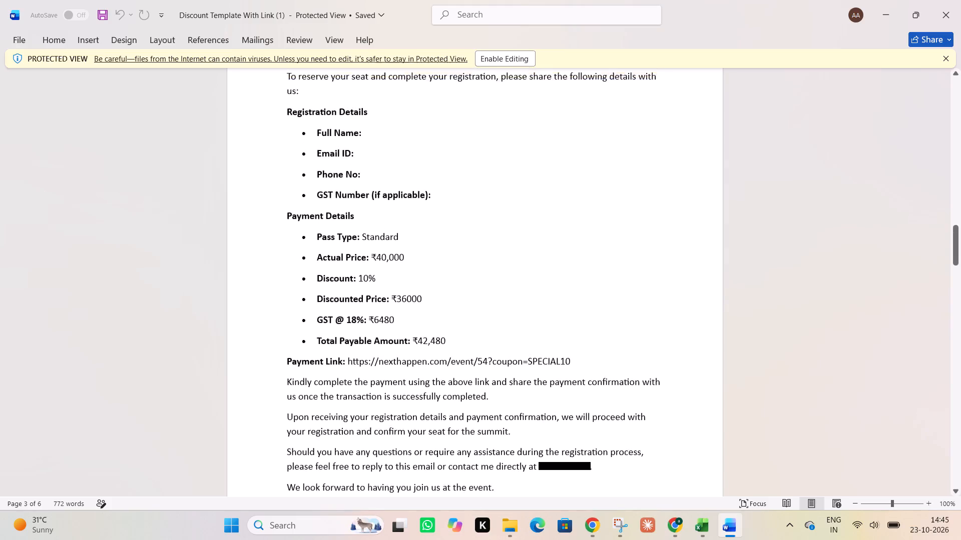
{"action": "scroll", "coordinate": [545, 324], "scroll_direction": "down", "scroll_amount": 2}
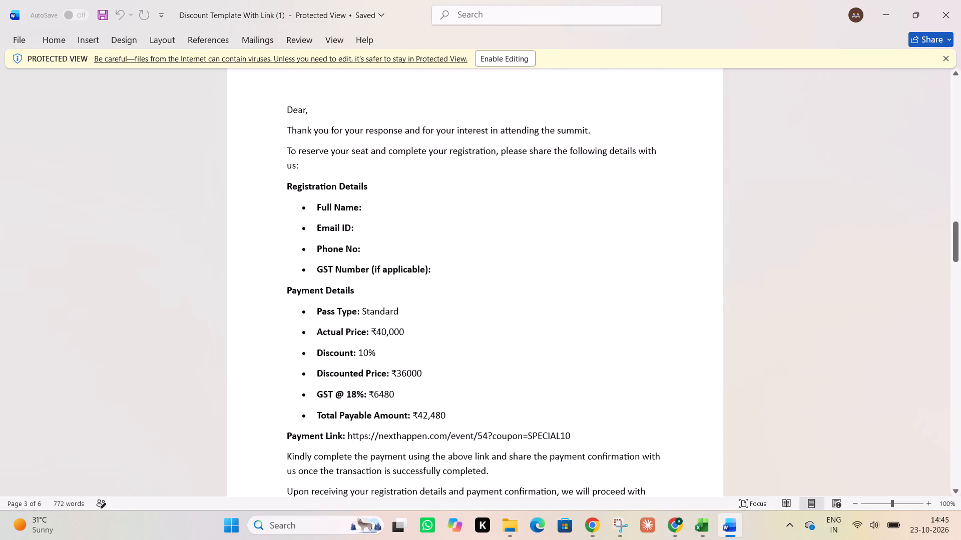
{"action": "left_click_drag", "start_coordinate": [285, 105], "coordinate": [423, 483]}
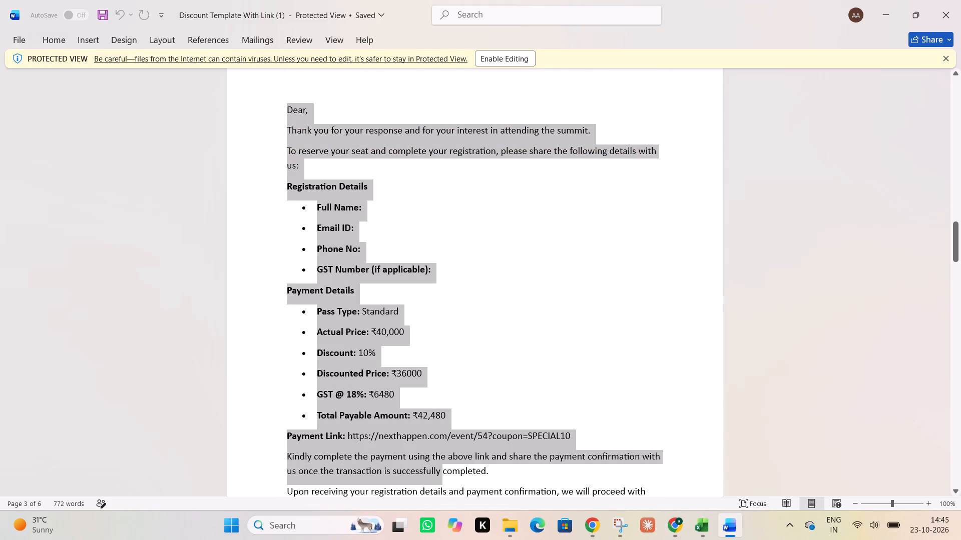
{"action": "left_click_drag", "start_coordinate": [423, 483], "coordinate": [402, 123]}
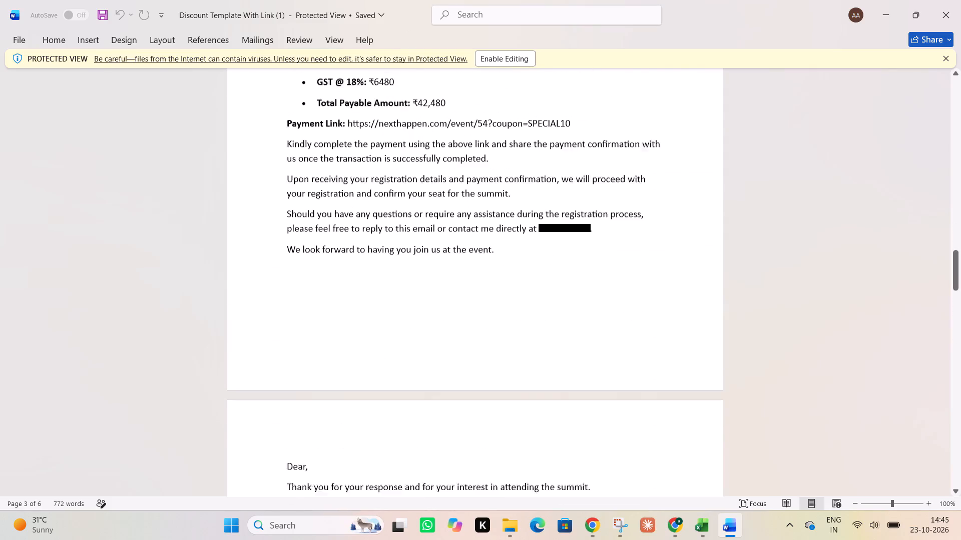
{"action": "left_click_drag", "start_coordinate": [402, 123], "coordinate": [501, 303]}
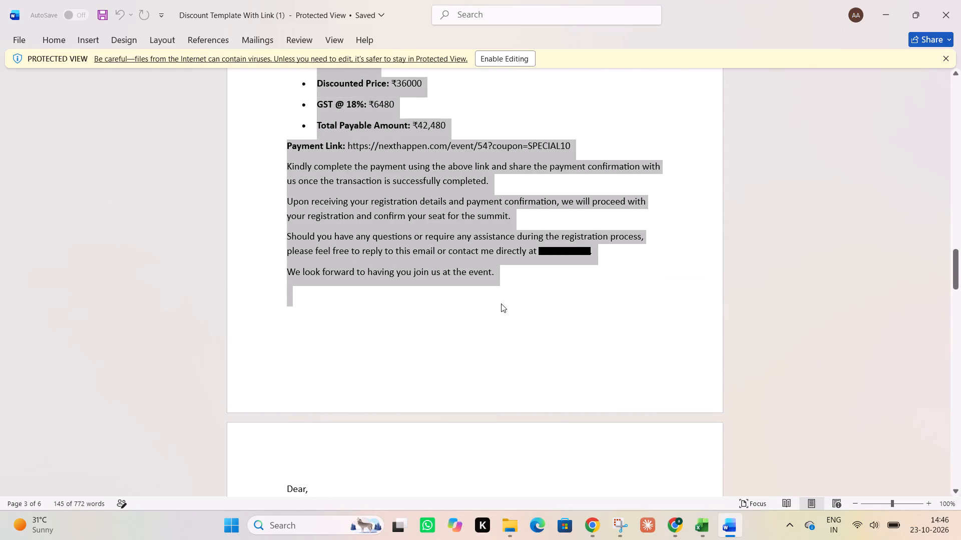
{"action": "key", "text": "ctrl+c"}
Look through the remaining pages of the document, including the 20% discount template and the list of pass inclusions.
{"action": "scroll", "coordinate": [464, 322], "scroll_direction": "up", "scroll_amount": 2}
{"action": "scroll", "coordinate": [464, 322], "scroll_direction": "down", "scroll_amount": 4}
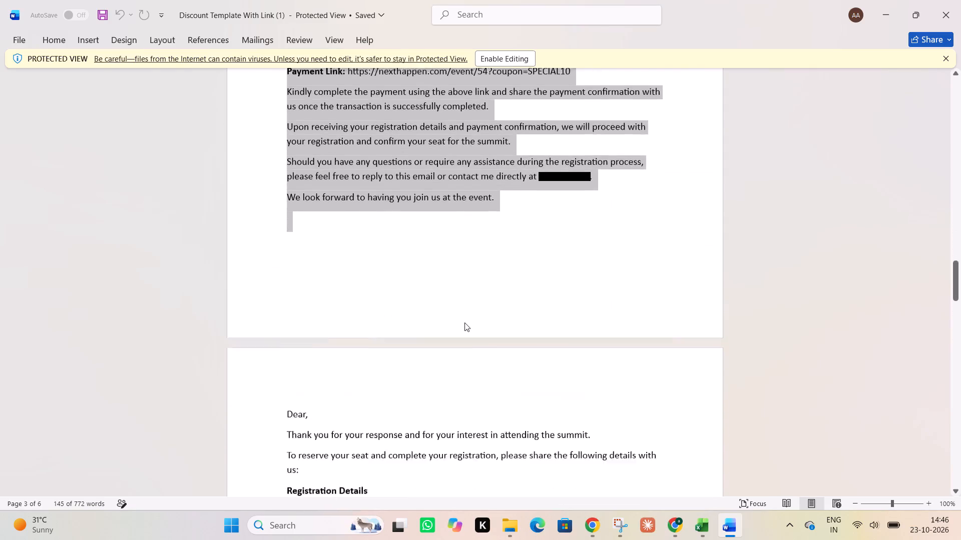
{"action": "scroll", "coordinate": [464, 322], "scroll_direction": "down", "scroll_amount": 10}
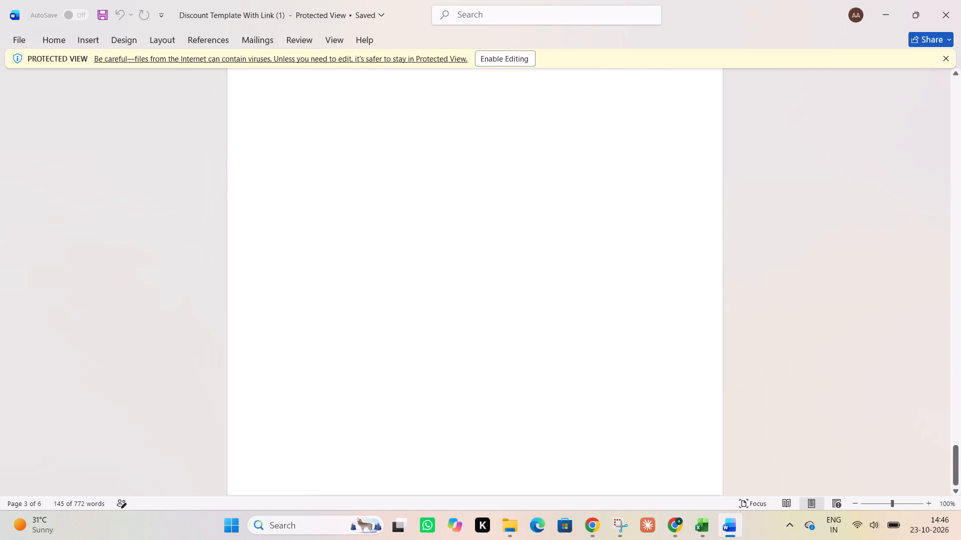
{"action": "scroll", "coordinate": [464, 322], "scroll_direction": "up", "scroll_amount": 4}
{"action": "scroll", "coordinate": [464, 322], "scroll_direction": "down", "scroll_amount": 3}
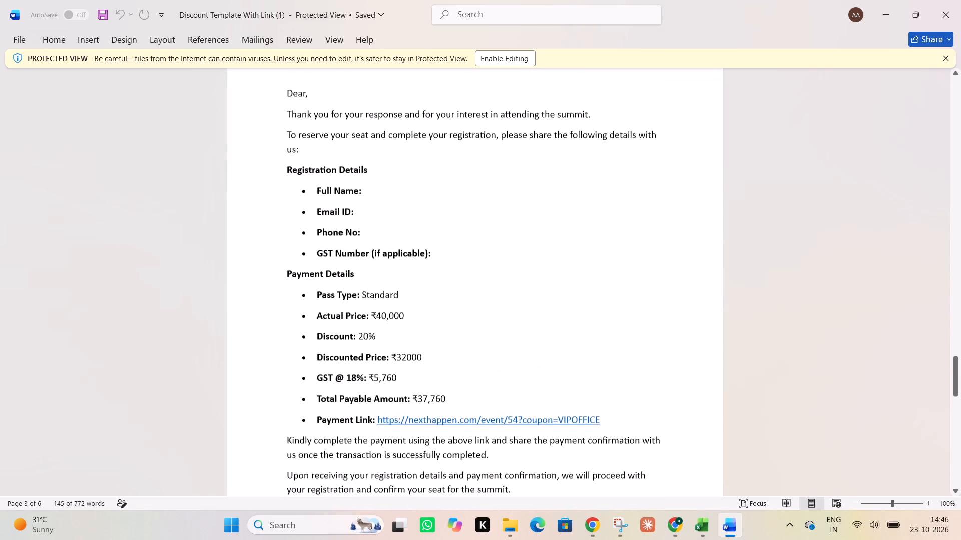
{"action": "scroll", "coordinate": [464, 322], "scroll_direction": "down", "scroll_amount": 3}
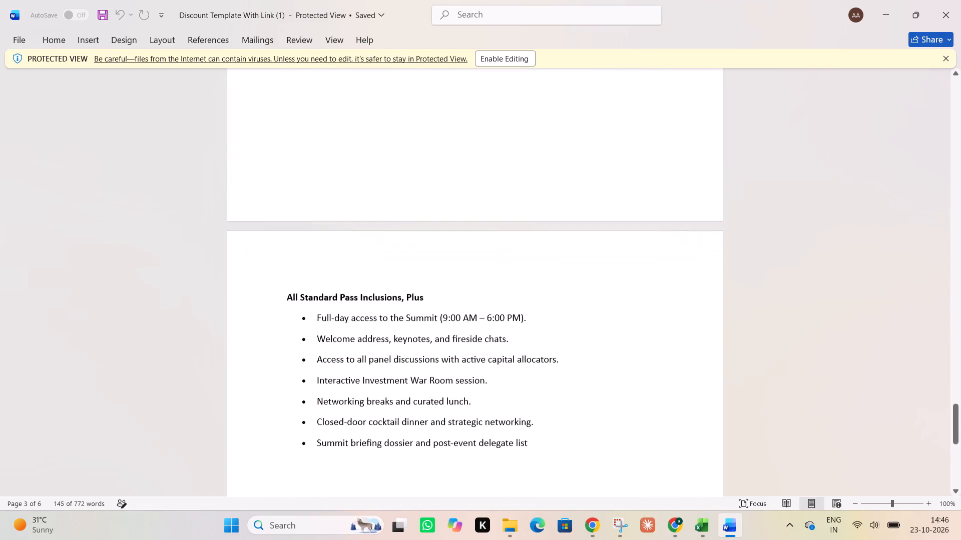
{"action": "scroll", "coordinate": [464, 322], "scroll_direction": "down", "scroll_amount": 2}
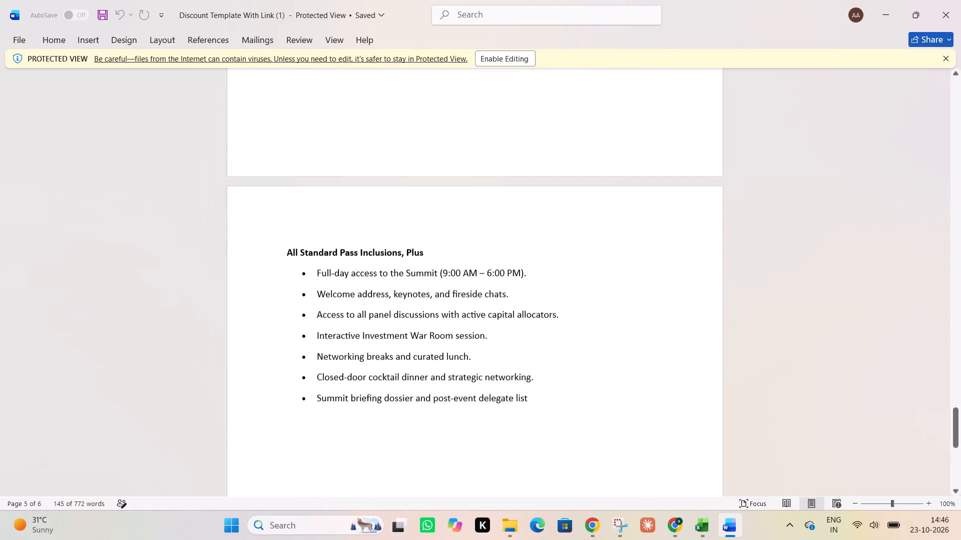
{"action": "scroll", "coordinate": [450, 311], "scroll_direction": "down", "scroll_amount": 2}
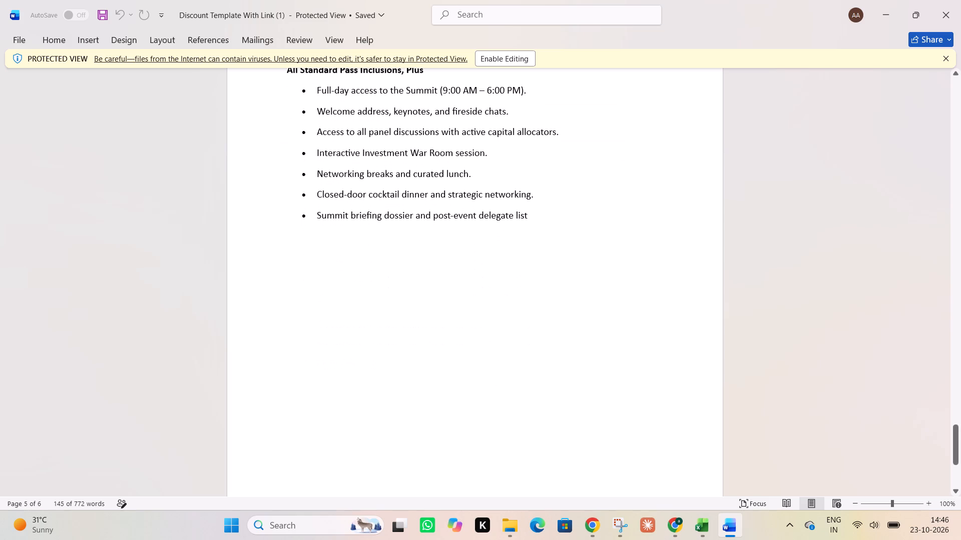
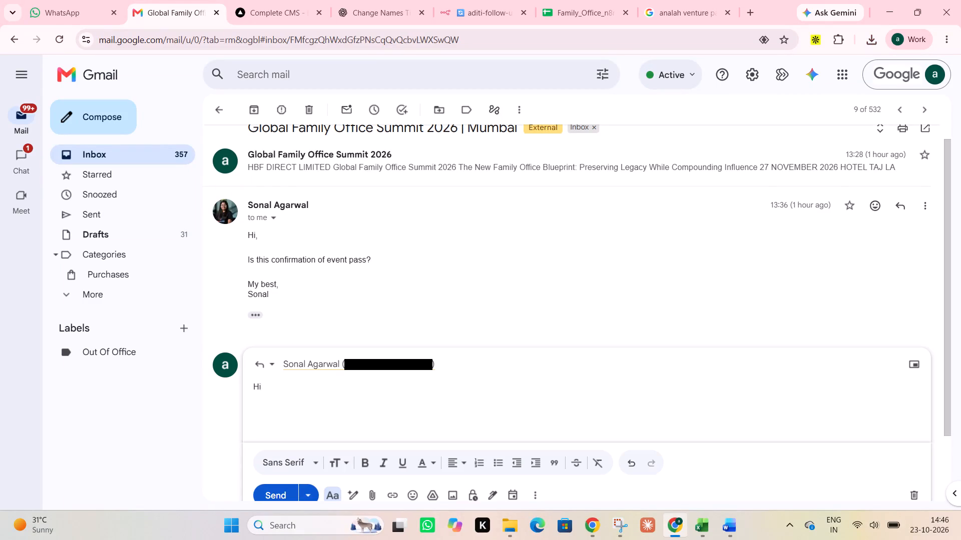
Complete the reply's greeting as "Hi Sonal," and paste the copied Standard pass template with the 10% discount below it.
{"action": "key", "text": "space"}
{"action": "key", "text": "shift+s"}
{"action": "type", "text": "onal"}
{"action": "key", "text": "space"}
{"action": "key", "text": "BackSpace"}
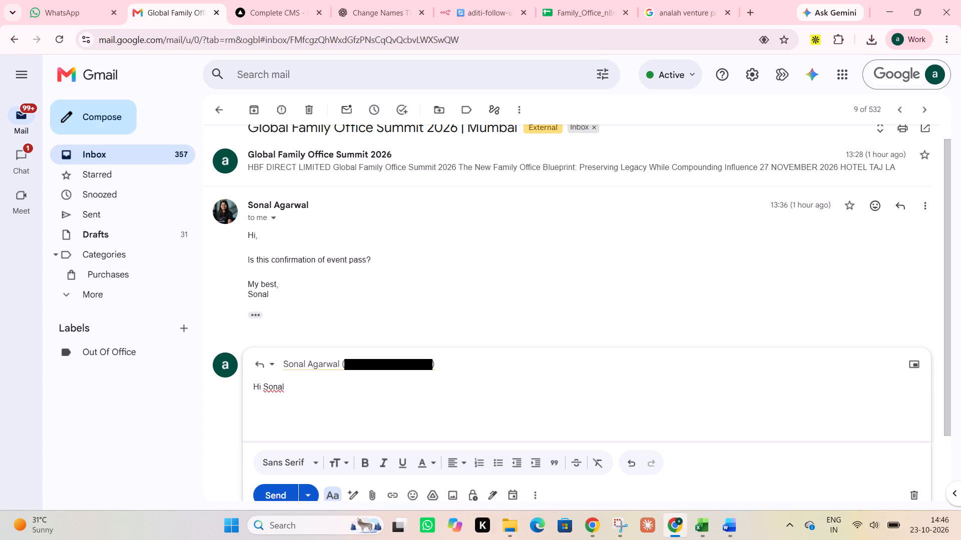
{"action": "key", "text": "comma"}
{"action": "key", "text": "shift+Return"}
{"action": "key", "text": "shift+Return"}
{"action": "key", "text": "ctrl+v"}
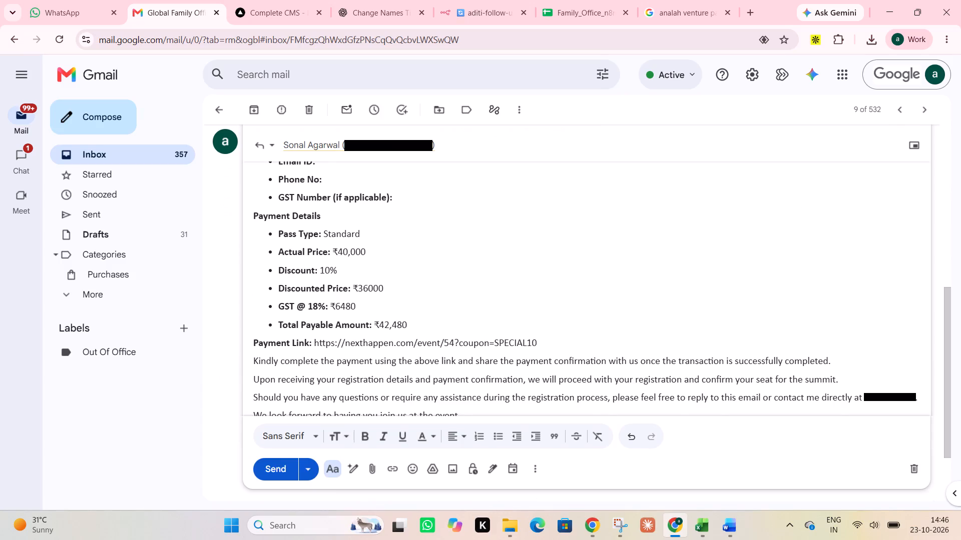
Remove the template's duplicate "Dear," line and leave one blank line between the greeting and the thank-you sentence.
{"action": "scroll", "coordinate": [376, 309], "scroll_direction": "up", "scroll_amount": 2}
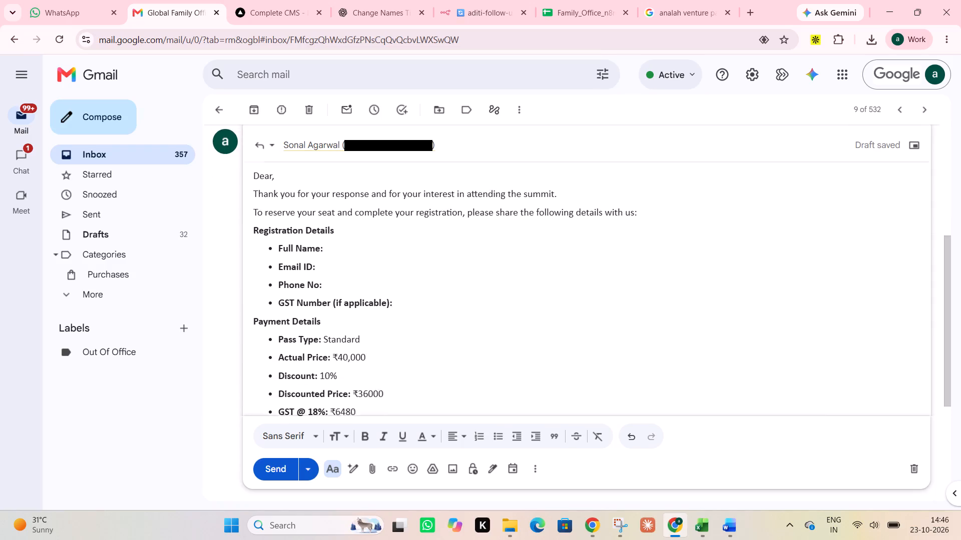
{"action": "scroll", "coordinate": [376, 309], "scroll_direction": "up", "scroll_amount": 2}
{"action": "left_click_drag", "start_coordinate": [283, 298], "coordinate": [246, 295]}
{"action": "key", "text": "BackSpace"}
{"action": "key", "text": "BackSpace"}
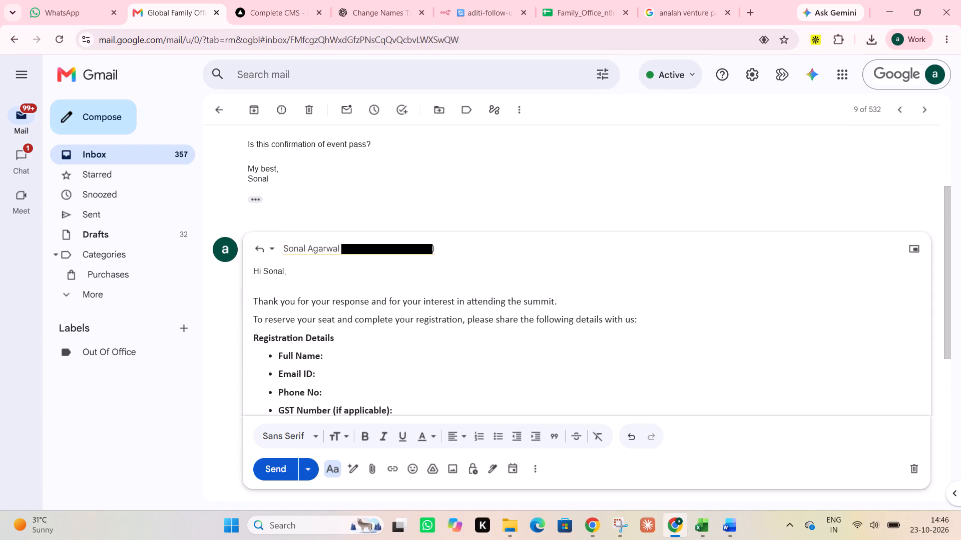
{"action": "key", "text": "BackSpace"}
{"action": "key", "text": "Return"}
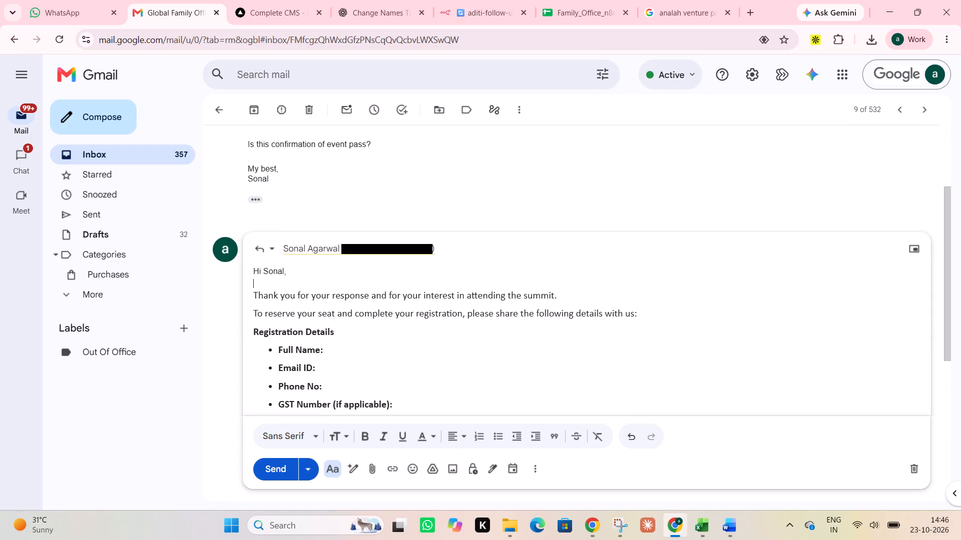
In the Word discount template, copy the "All Standard Pass Inclusions, Plus" heading with its full bullet list through "post-event delegate list".
{"action": "scroll", "coordinate": [337, 404], "scroll_direction": "down", "scroll_amount": 1}
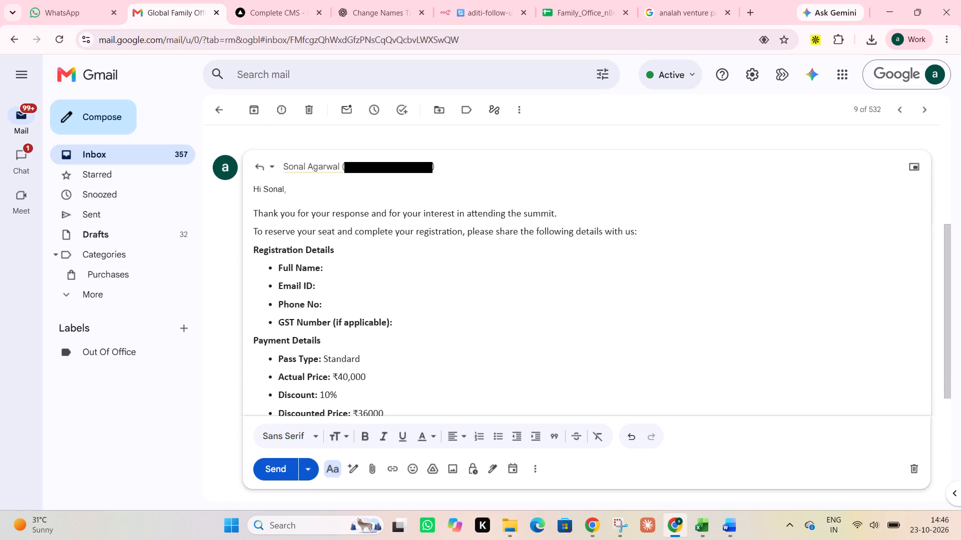
{"action": "scroll", "coordinate": [337, 404], "scroll_direction": "down", "scroll_amount": 5}
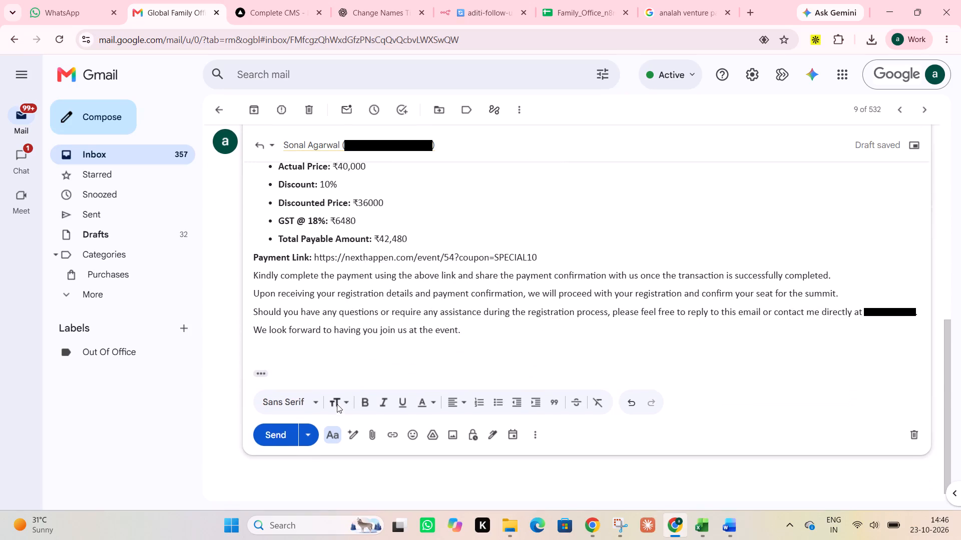
{"action": "scroll", "coordinate": [337, 404], "scroll_direction": "down", "scroll_amount": 1}
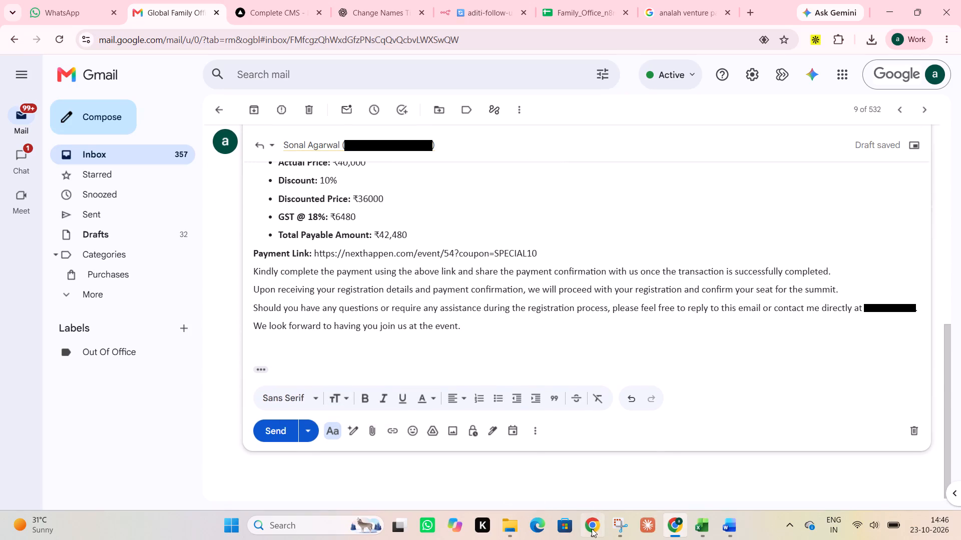
{"action": "left_click", "coordinate": [727, 525]}
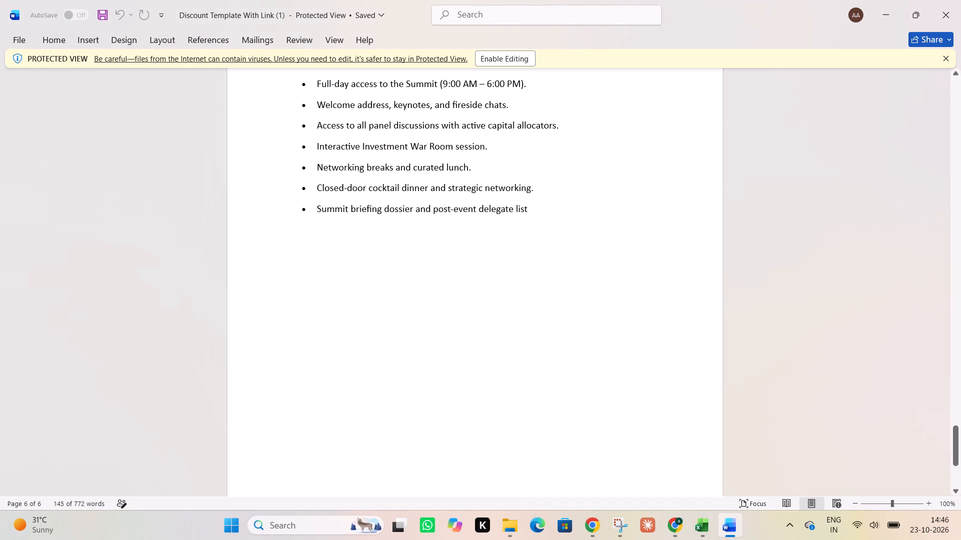
{"action": "scroll", "coordinate": [454, 154], "scroll_direction": "up", "scroll_amount": 1}
{"action": "left_click_drag", "start_coordinate": [277, 199], "coordinate": [481, 423]}
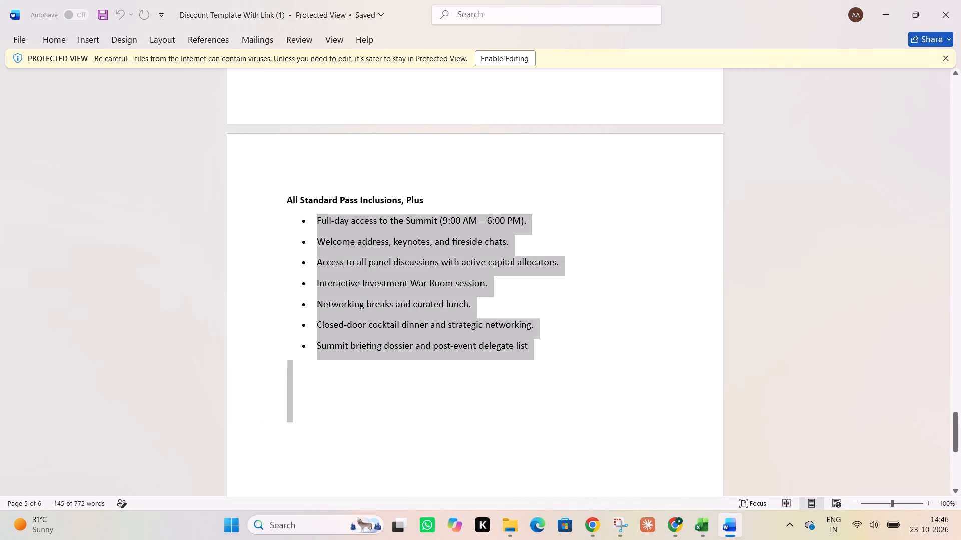
{"action": "left_click_drag", "start_coordinate": [481, 423], "coordinate": [532, 398]}
{"action": "left_click", "coordinate": [263, 184]}
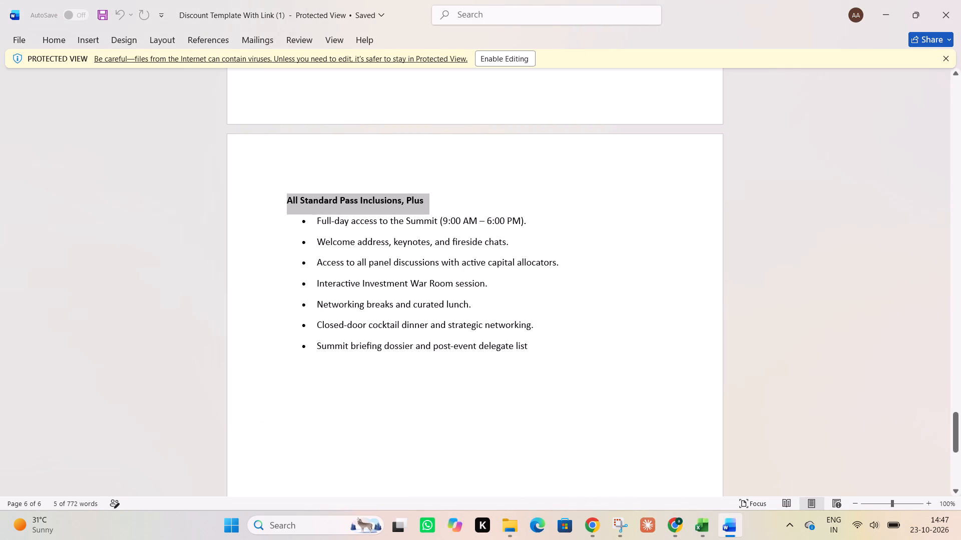
{"action": "double_click", "coordinate": [263, 184]}
{"action": "left_click_drag", "start_coordinate": [269, 189], "coordinate": [431, 329]}
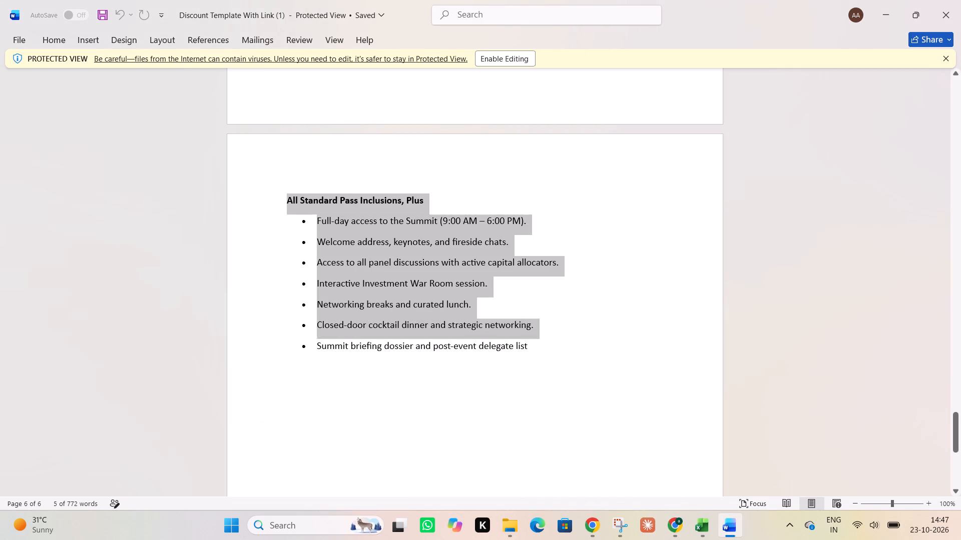
{"action": "left_click_drag", "start_coordinate": [431, 329], "coordinate": [517, 355]}
{"action": "key", "text": "ctrl+c"}
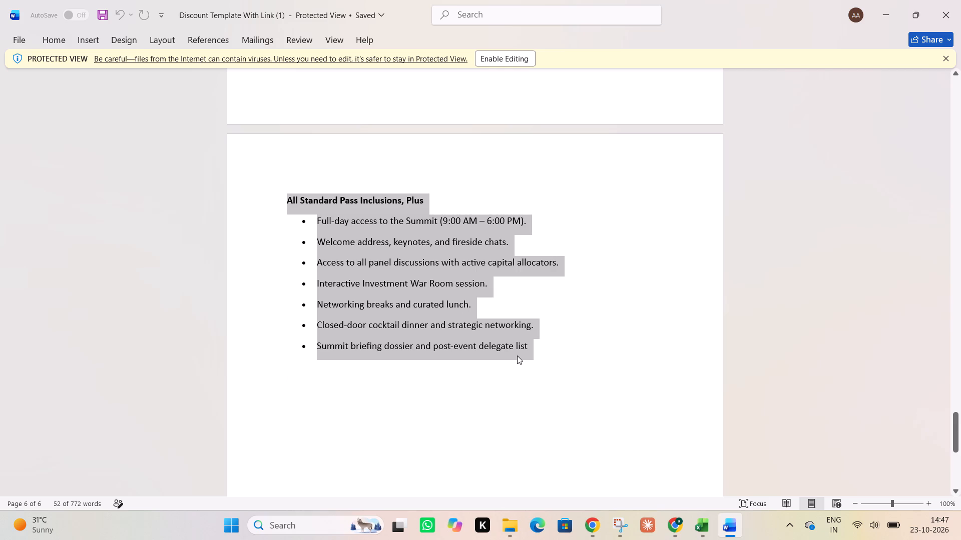
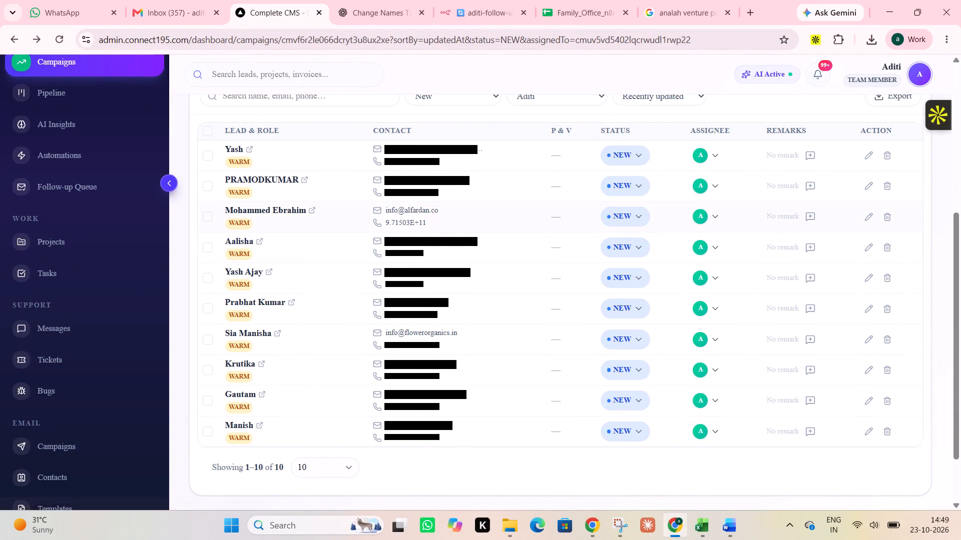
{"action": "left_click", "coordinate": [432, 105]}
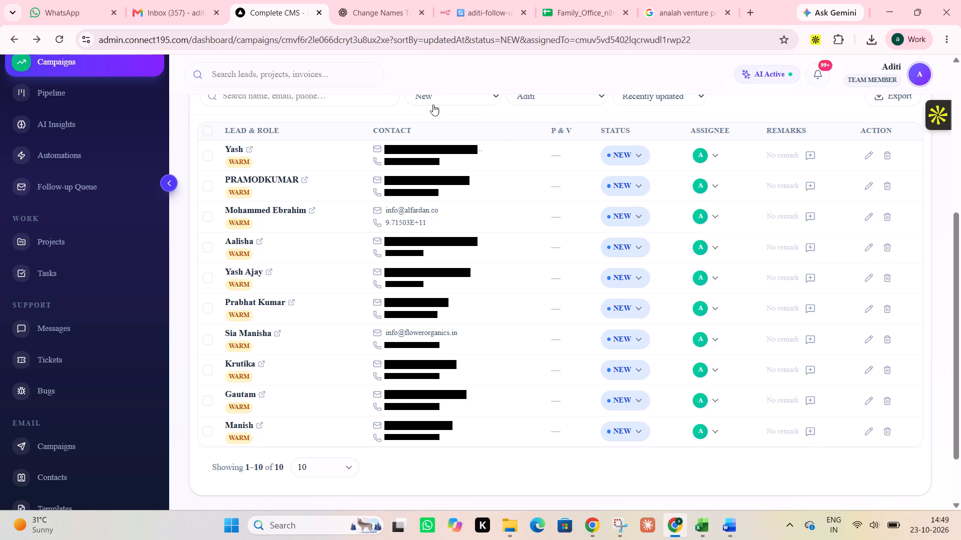
Filter the campaign's lead list to the Proposal Sent status and look through the leads down to the end of the page.
{"action": "left_click", "coordinate": [440, 97]}
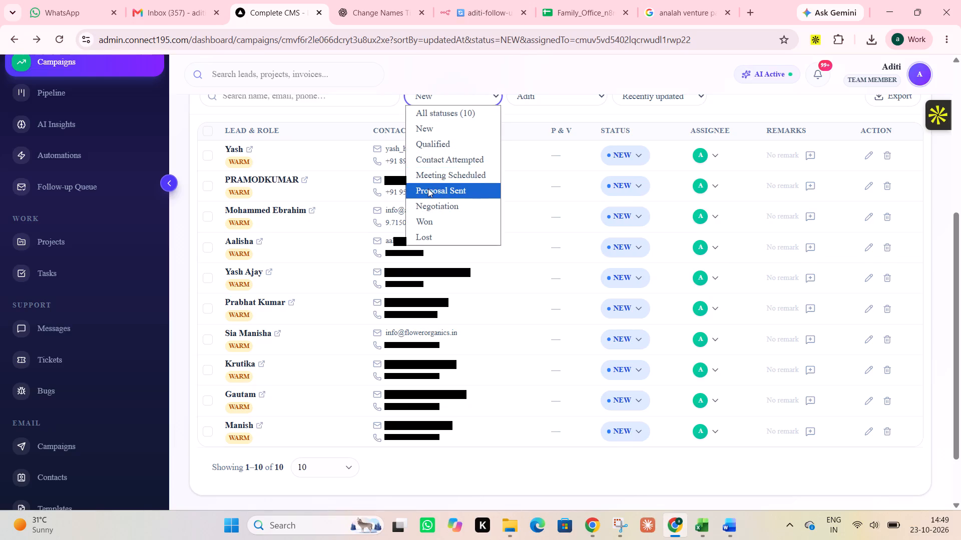
{"action": "left_click", "coordinate": [428, 188]}
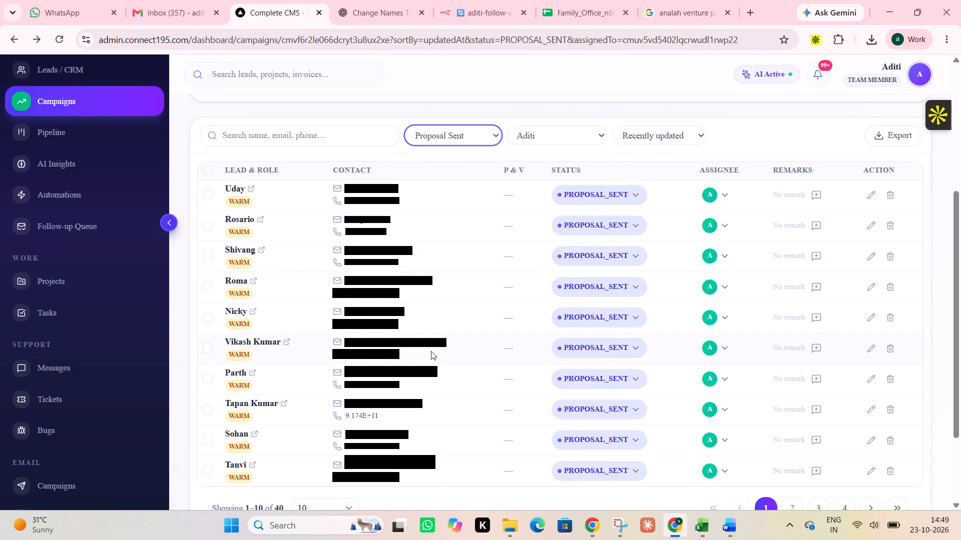
{"action": "scroll", "coordinate": [431, 351], "scroll_direction": "down", "scroll_amount": 1}
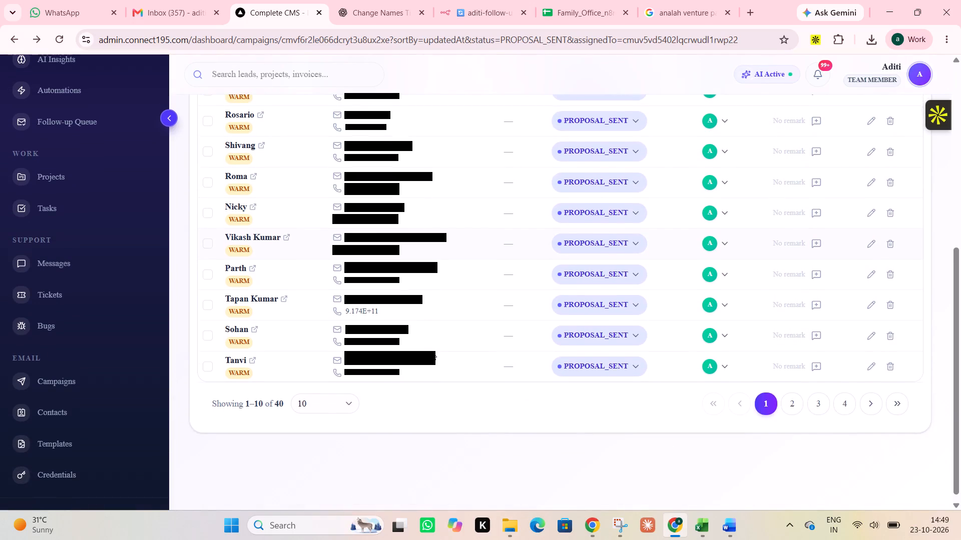
{"action": "scroll", "coordinate": [431, 351], "scroll_direction": "down", "scroll_amount": 1}
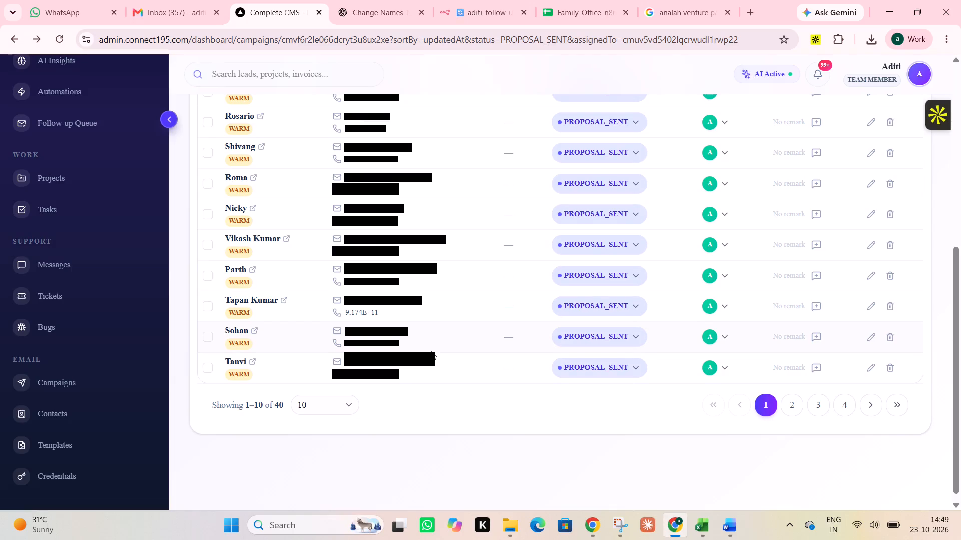
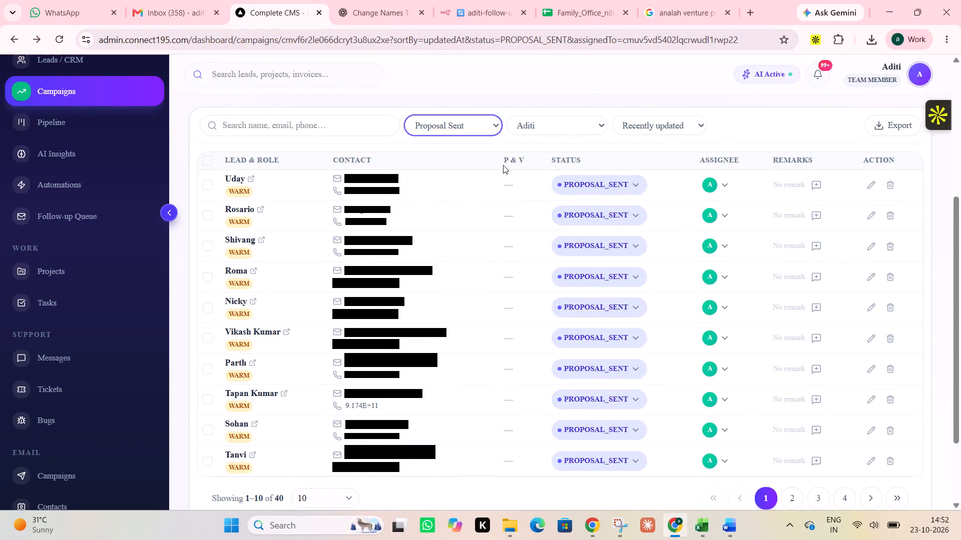
Go to page 4 of the Proposal Sent leads and look through the leads listed there.
{"action": "left_click", "coordinate": [628, 126]}
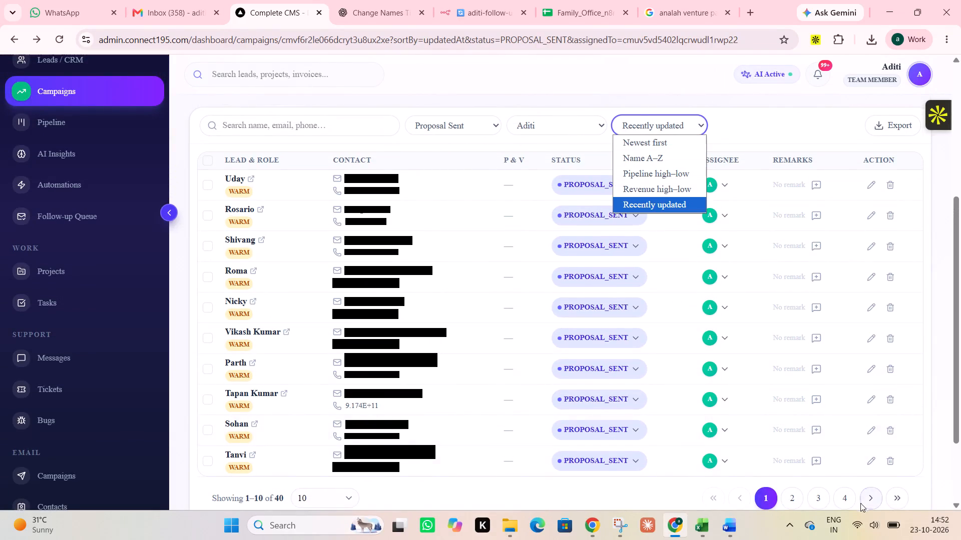
{"action": "left_click", "coordinate": [843, 496]}
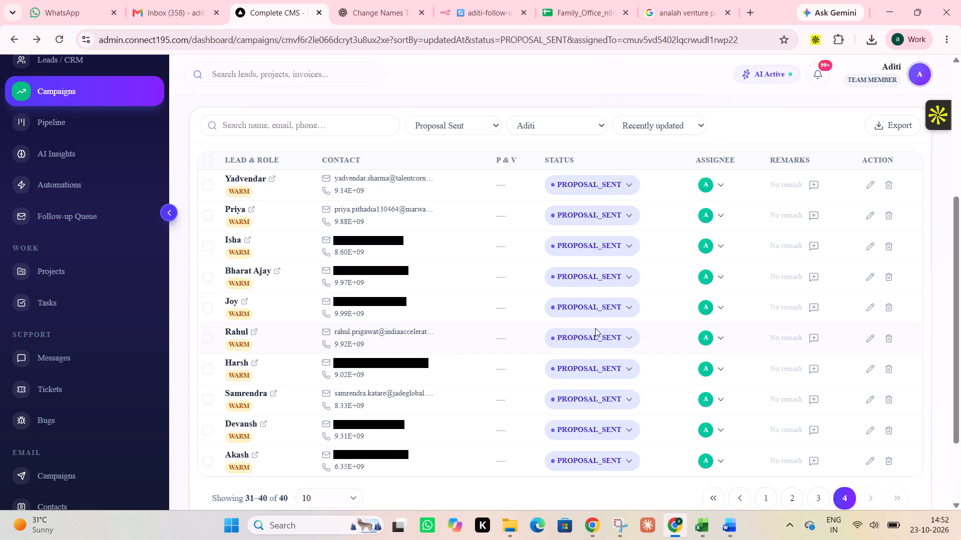
{"action": "scroll", "coordinate": [595, 328], "scroll_direction": "down", "scroll_amount": 1}
{"action": "scroll", "coordinate": [466, 266], "scroll_direction": "up", "scroll_amount": 1}
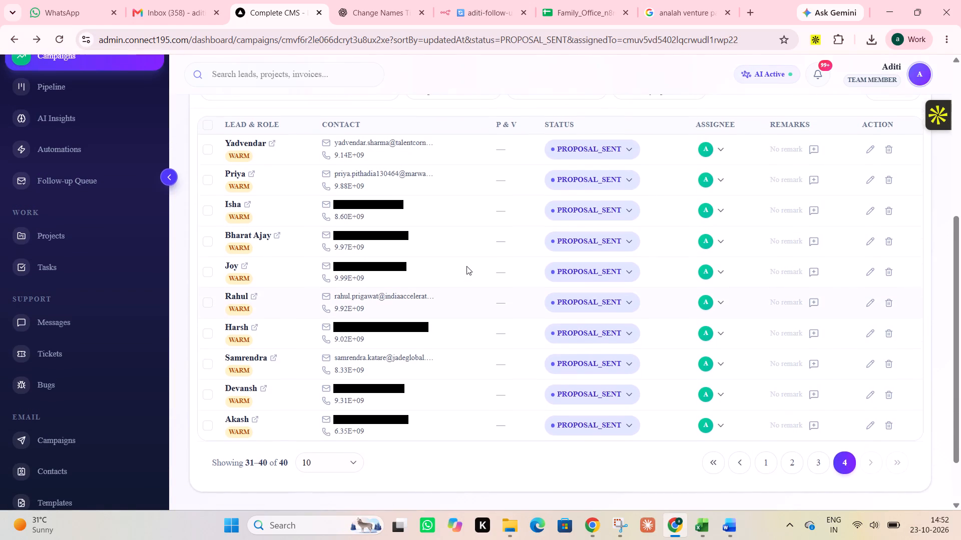
{"action": "scroll", "coordinate": [466, 266], "scroll_direction": "up", "scroll_amount": 2}
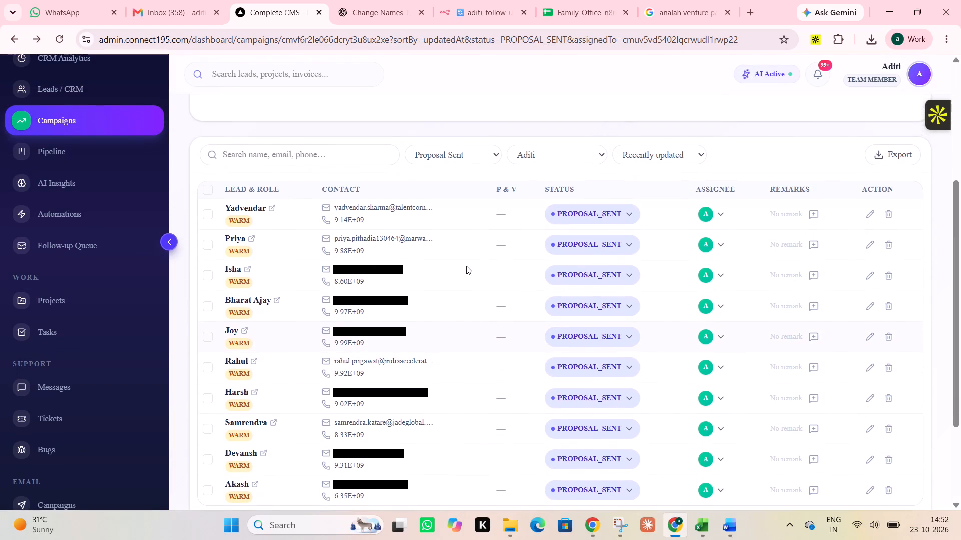
{"action": "scroll", "coordinate": [466, 266], "scroll_direction": "up", "scroll_amount": 1}
{"action": "scroll", "coordinate": [466, 266], "scroll_direction": "down", "scroll_amount": 1}
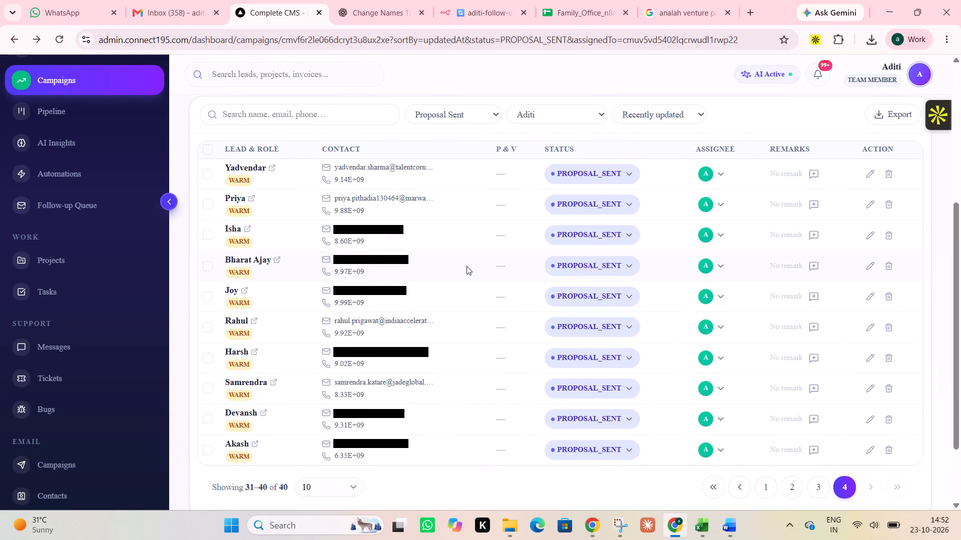
{"action": "scroll", "coordinate": [466, 266], "scroll_direction": "up", "scroll_amount": 1}
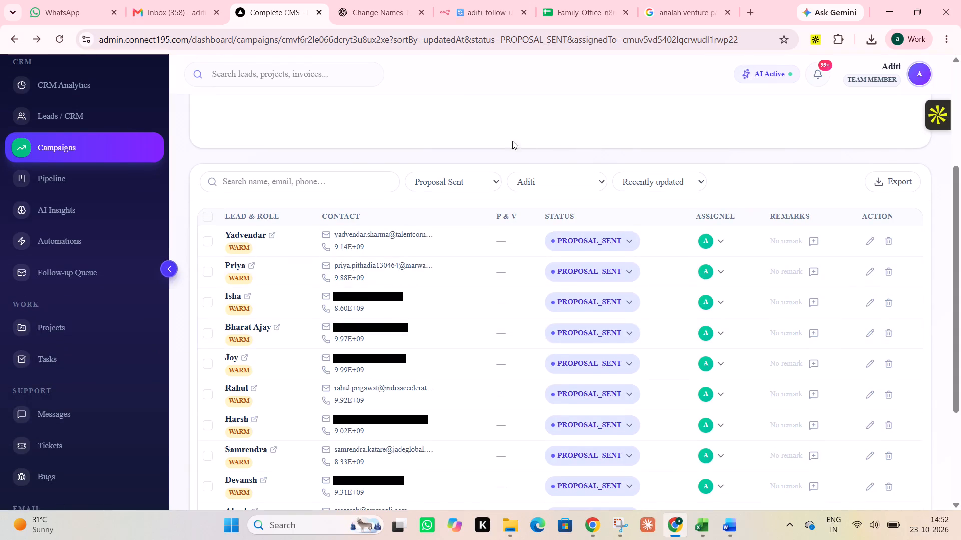
{"action": "scroll", "coordinate": [532, 154], "scroll_direction": "up", "scroll_amount": 3}
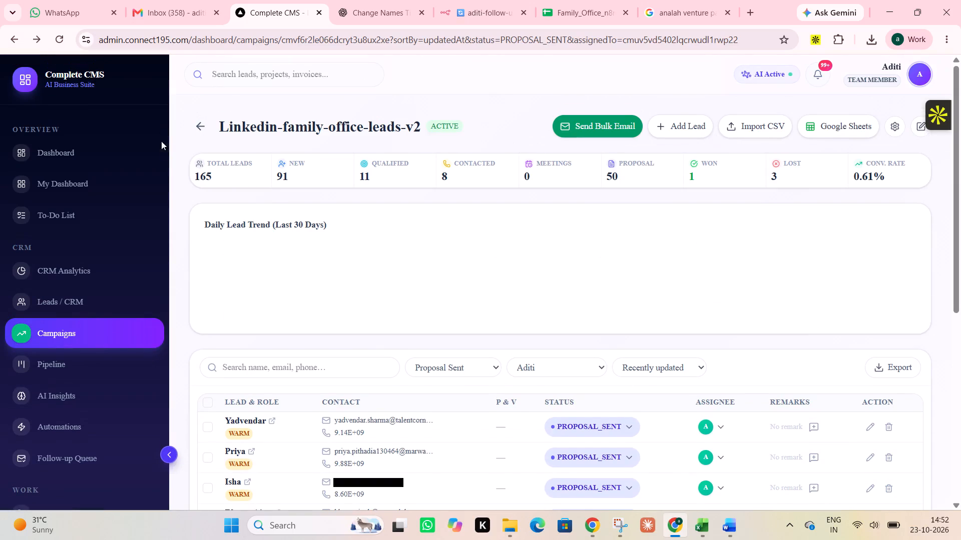
Return to the campaign list and open the Linkedin-family-office-leads campaign.
{"action": "left_click", "coordinate": [195, 124]}
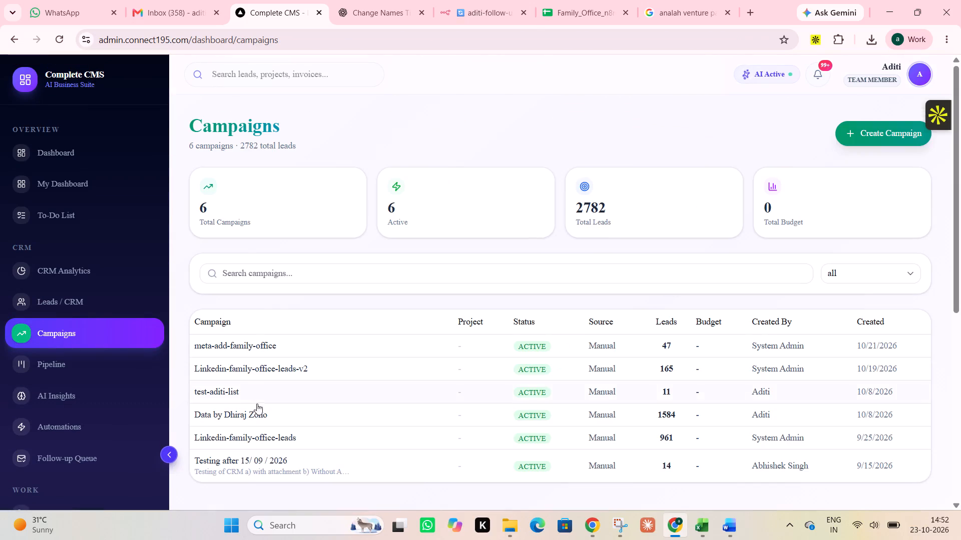
{"action": "left_click", "coordinate": [257, 433]}
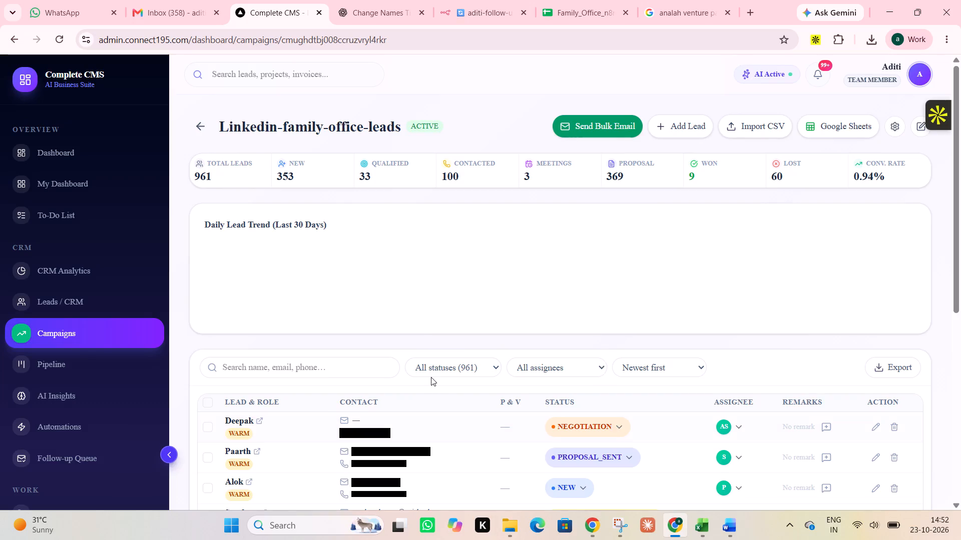
Search the campaign's leads for "shrey", view the details of the last Shreyans lead, and return to the list.
{"action": "scroll", "coordinate": [439, 377], "scroll_direction": "down", "scroll_amount": 2}
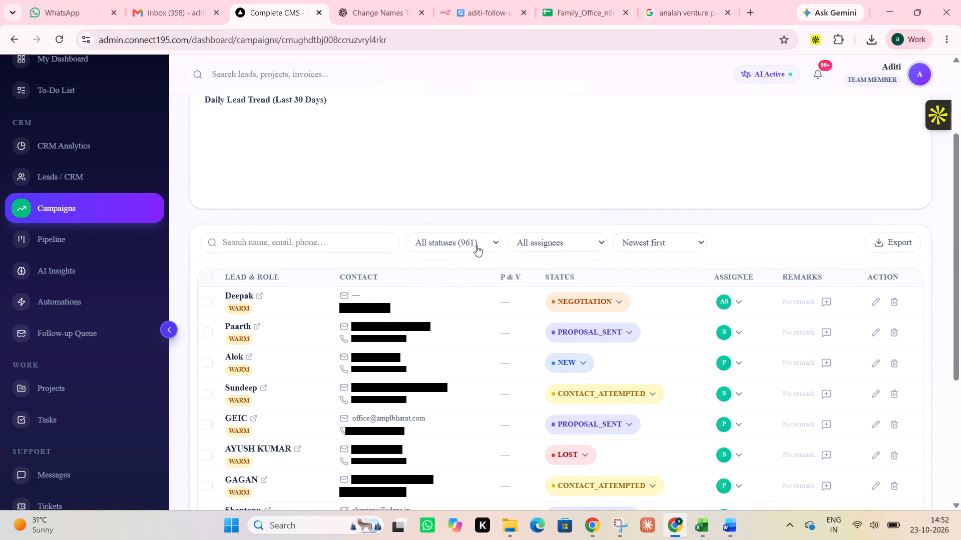
{"action": "left_click", "coordinate": [289, 243]}
{"action": "type", "text": "shrey"}
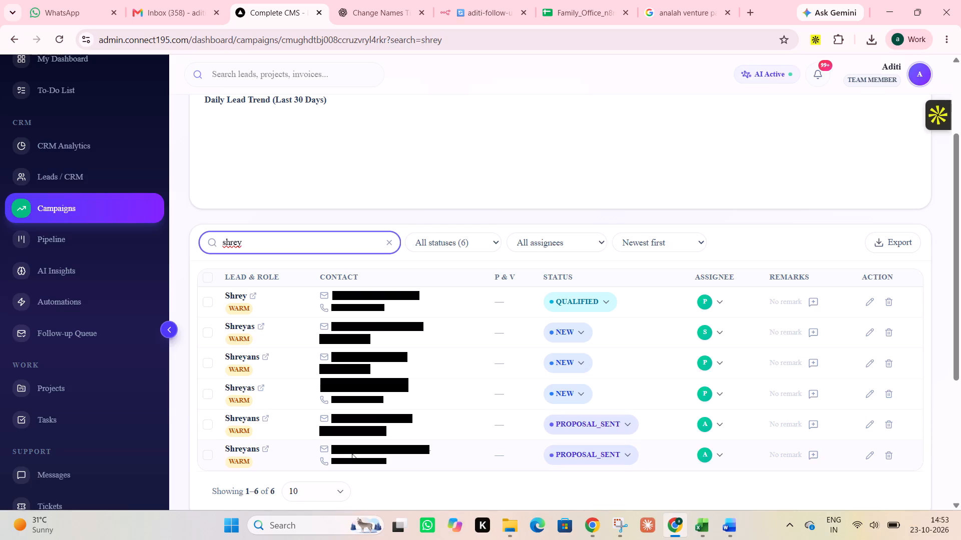
{"action": "left_click", "coordinate": [264, 449]}
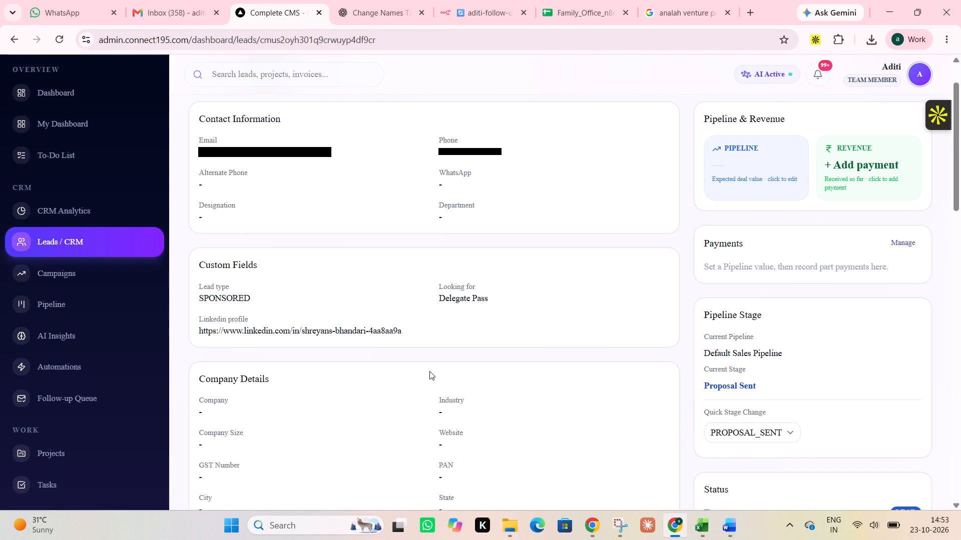
{"action": "scroll", "coordinate": [429, 371], "scroll_direction": "down", "scroll_amount": 4}
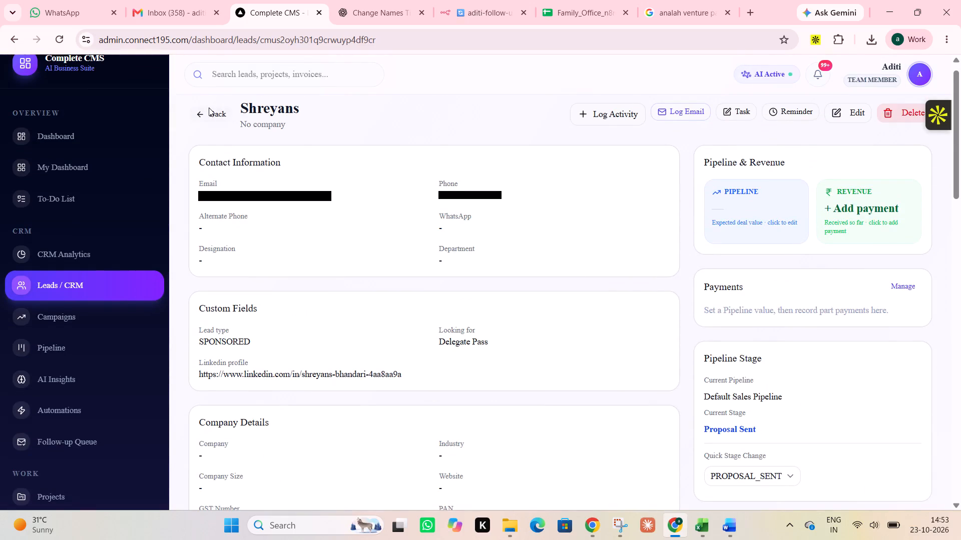
{"action": "left_click", "coordinate": [209, 107]}
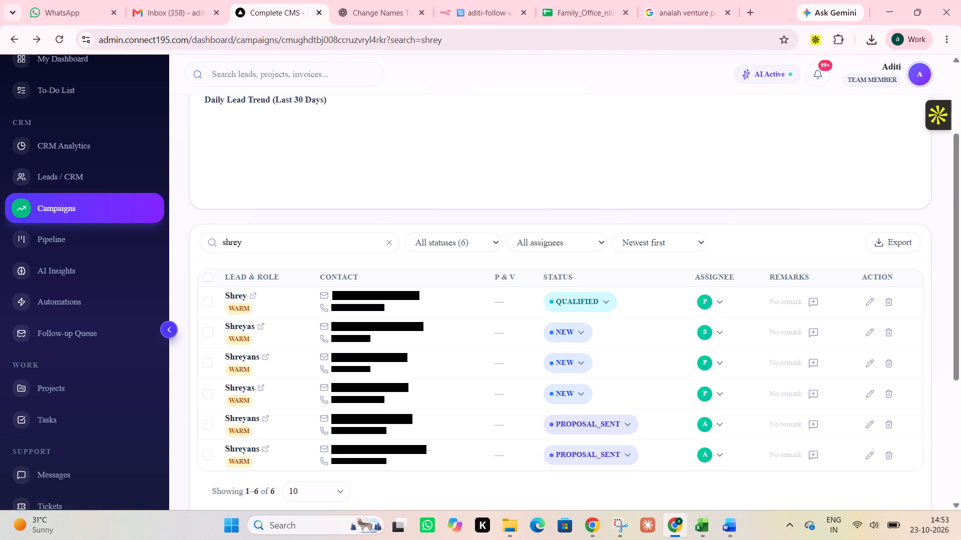
Replace the lead search with "umes", review the Umesh lead's details and activity timeline, and return to the list.
{"action": "left_click", "coordinate": [293, 242]}
{"action": "key", "text": "BackSpace"}
{"action": "key", "text": "BackSpace"}
{"action": "key", "text": "BackSpace"}
{"action": "key", "text": "BackSpace"}
{"action": "key", "text": "BackSpace"}
{"action": "key", "text": "BackSpace"}
{"action": "key", "text": "BackSpace"}
{"action": "key", "text": "BackSpace"}
{"action": "key", "text": "BackSpace"}
{"action": "key", "text": "BackSpace"}
{"action": "key", "text": "BackSpace"}
{"action": "key", "text": "BackSpace"}
{"action": "key", "text": "BackSpace"}
{"action": "key", "text": "BackSpace"}
{"action": "key", "text": "BackSpace"}
{"action": "key", "text": "BackSpace"}
{"action": "key", "text": "BackSpace"}
{"action": "key", "text": "BackSpace"}
{"action": "key", "text": "BackSpace"}
{"action": "key", "text": "BackSpace"}
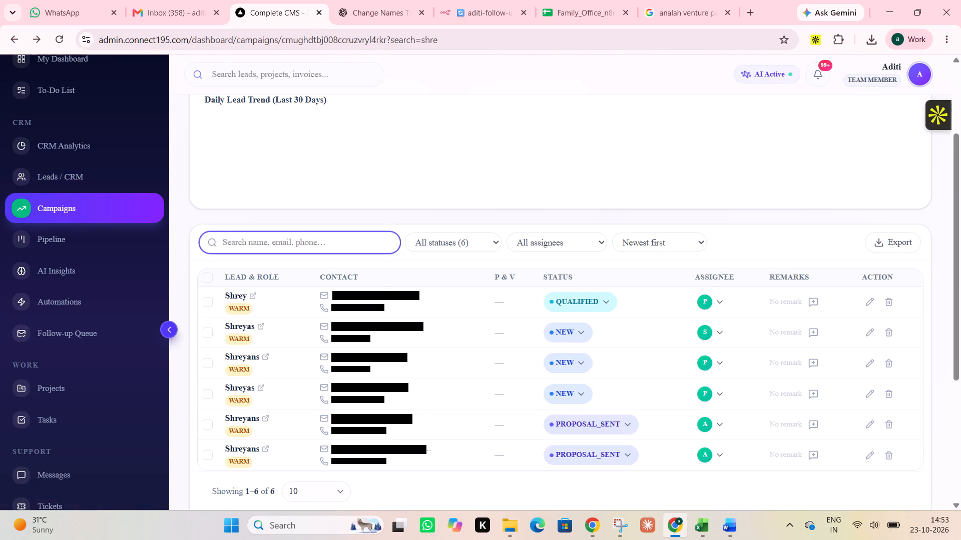
{"action": "type", "text": "umes"}
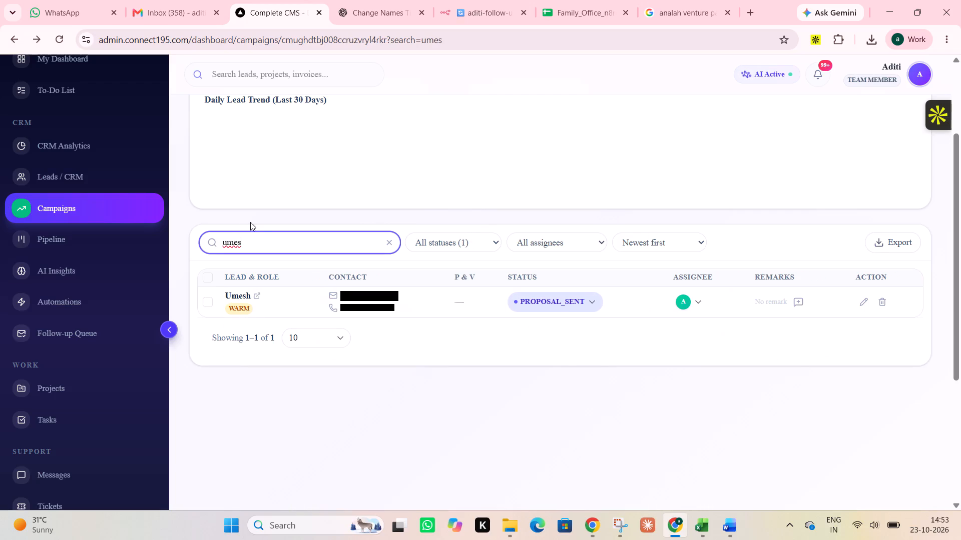
{"action": "left_click", "coordinate": [256, 292]}
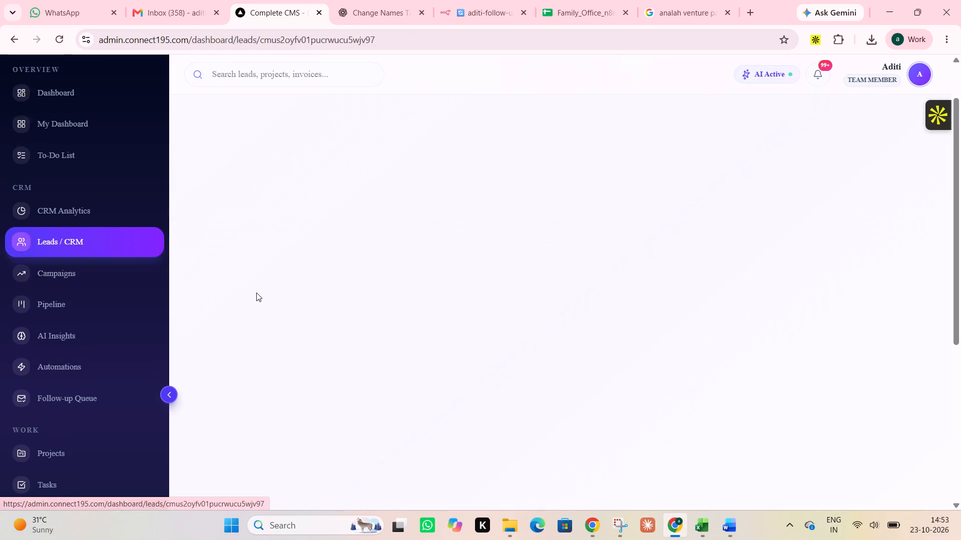
{"action": "scroll", "coordinate": [256, 292], "scroll_direction": "down", "scroll_amount": 7}
{"action": "scroll", "coordinate": [256, 292], "scroll_direction": "up", "scroll_amount": 1}
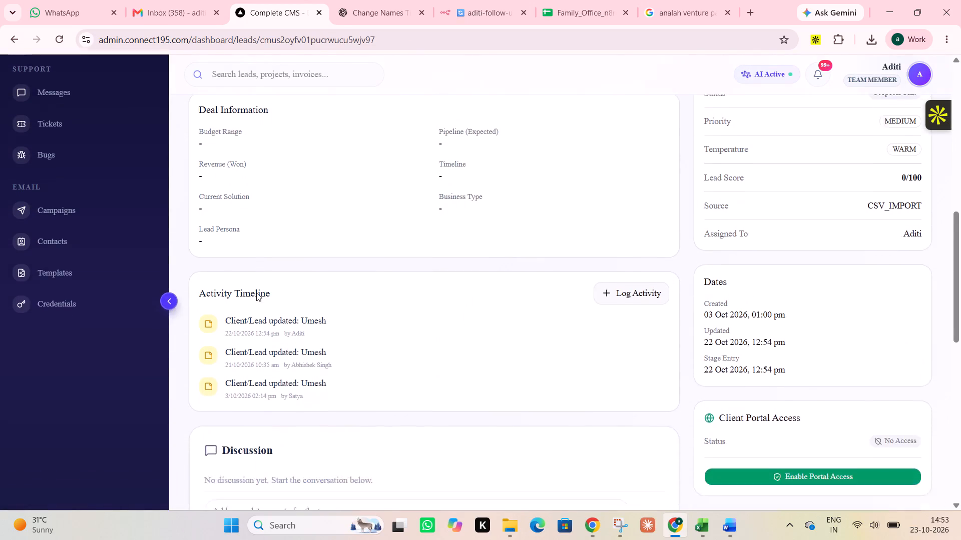
{"action": "scroll", "coordinate": [256, 292], "scroll_direction": "up", "scroll_amount": 2}
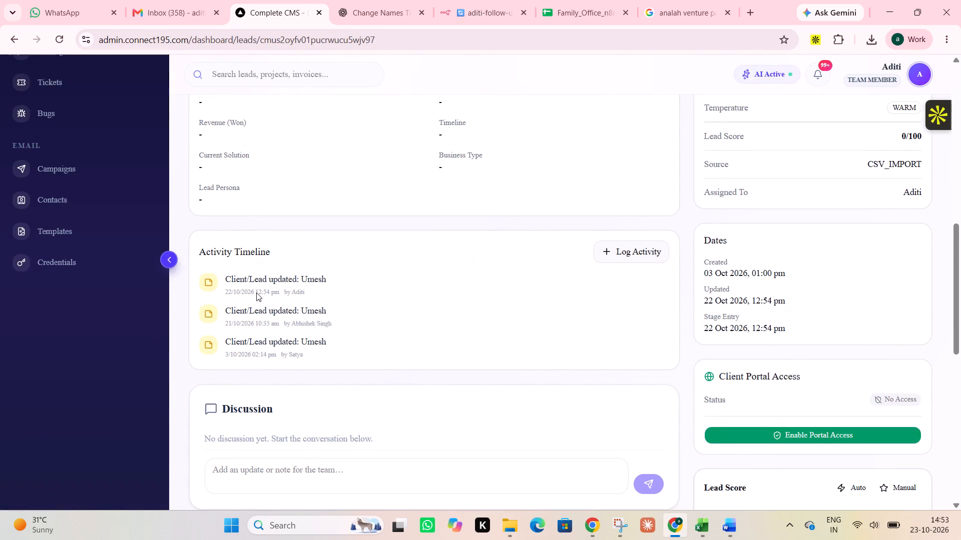
{"action": "scroll", "coordinate": [256, 292], "scroll_direction": "up", "scroll_amount": 1}
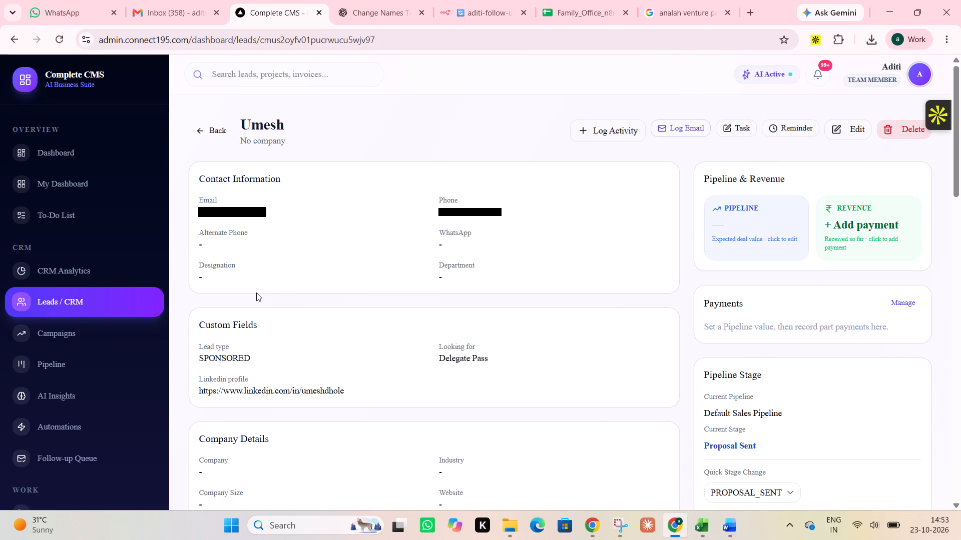
{"action": "scroll", "coordinate": [242, 204], "scroll_direction": "up", "scroll_amount": 3}
{"action": "left_click", "coordinate": [193, 134]}
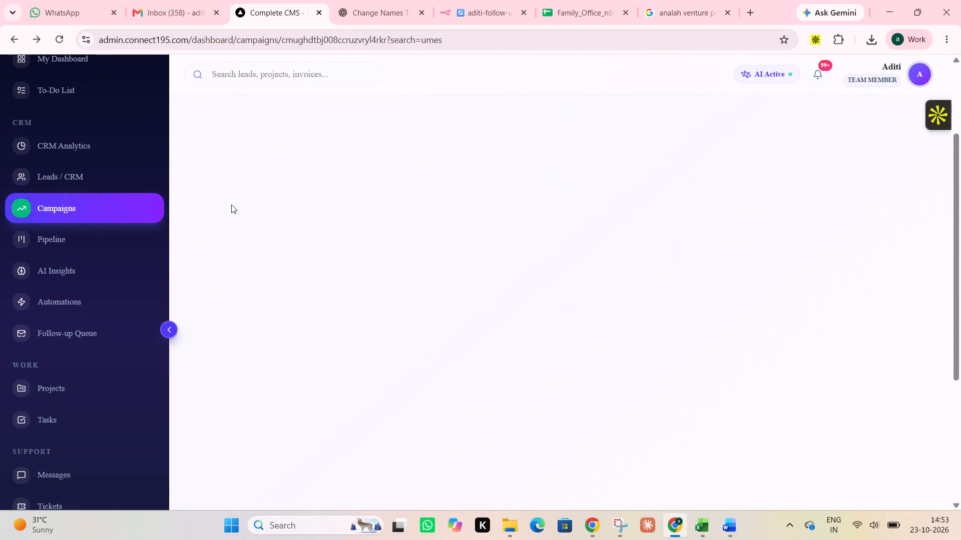
Replace the lead search with "yuv" and review the Yuvansh lead's details and activity timeline.
{"action": "left_click", "coordinate": [389, 238]}
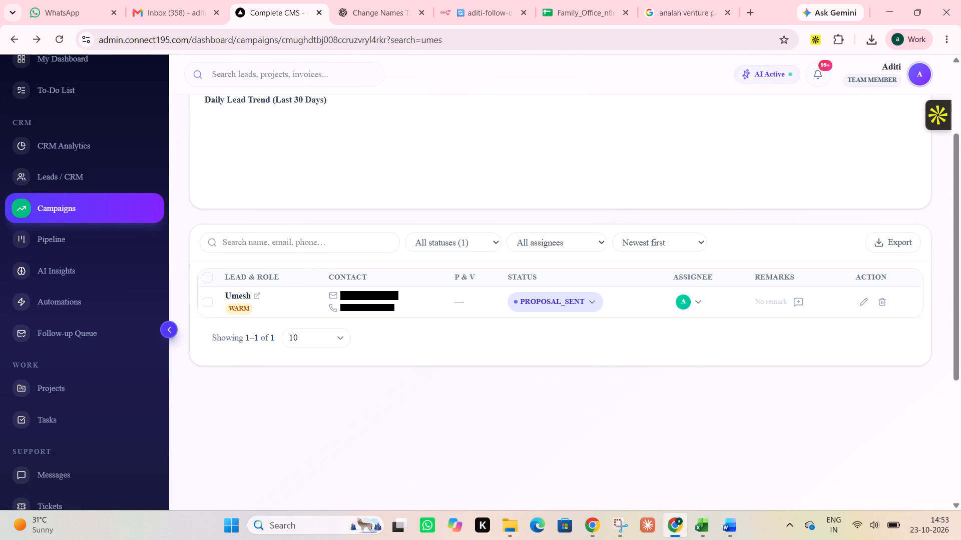
{"action": "type", "text": "yu"}
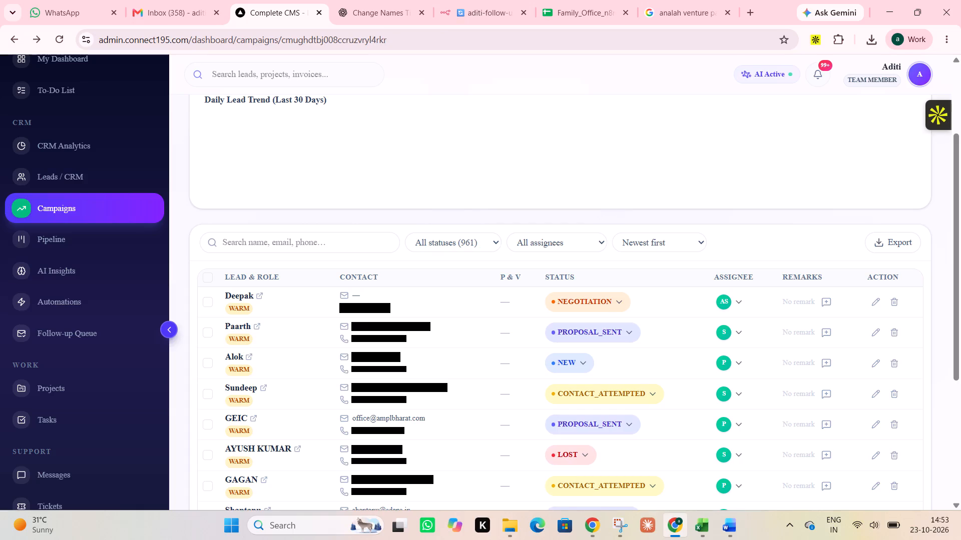
{"action": "left_click", "coordinate": [350, 238]}
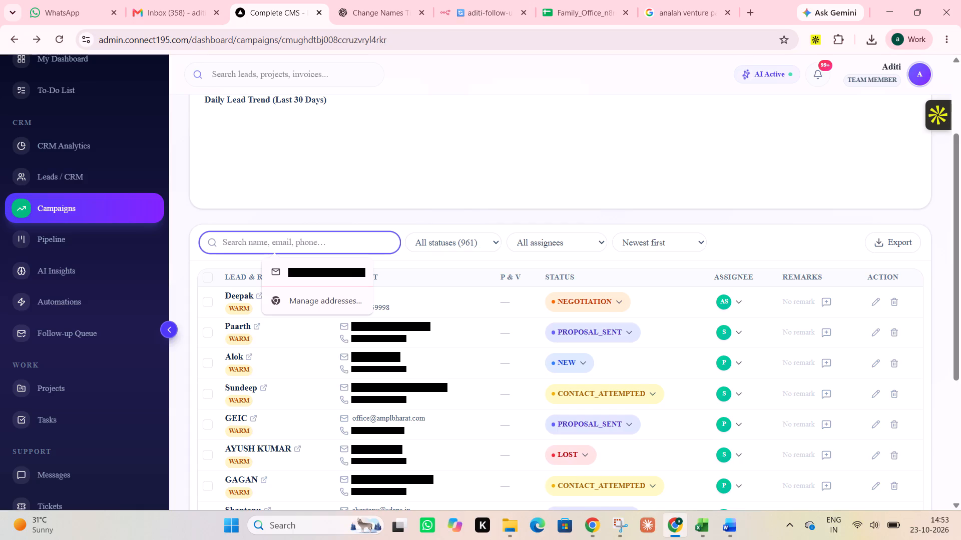
{"action": "type", "text": "yu"}
{"action": "key", "text": "v"}
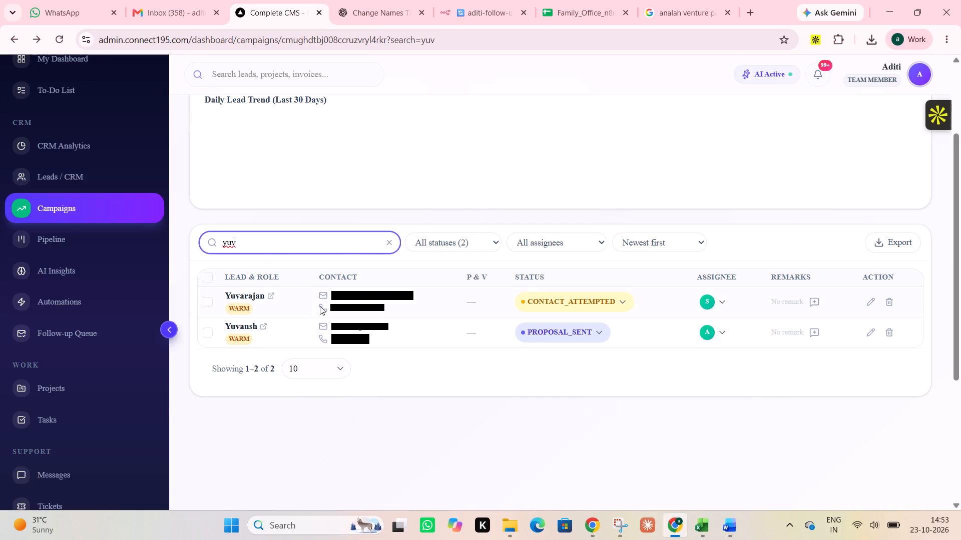
{"action": "left_click", "coordinate": [235, 325]}
{"action": "scroll", "coordinate": [281, 342], "scroll_direction": "down", "scroll_amount": 4}
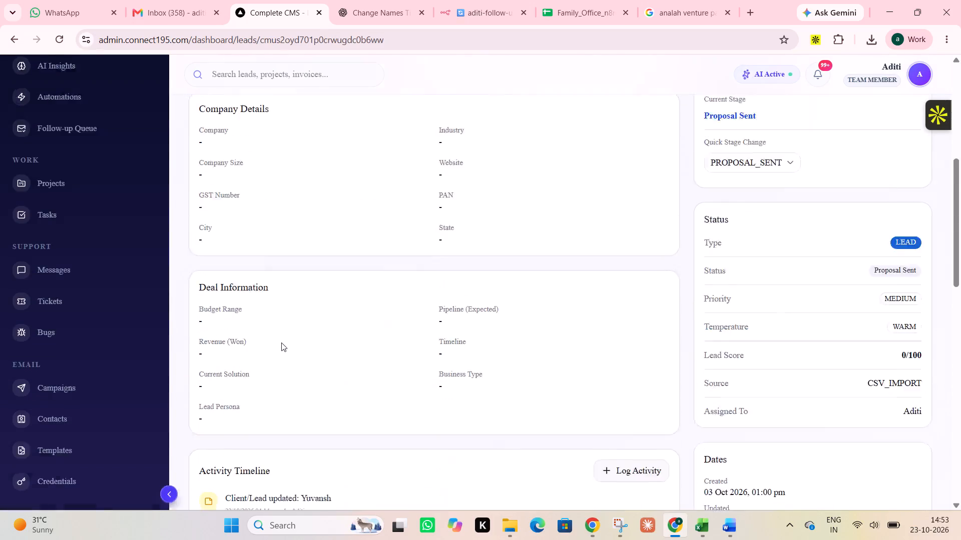
{"action": "scroll", "coordinate": [281, 342], "scroll_direction": "down", "scroll_amount": 4}
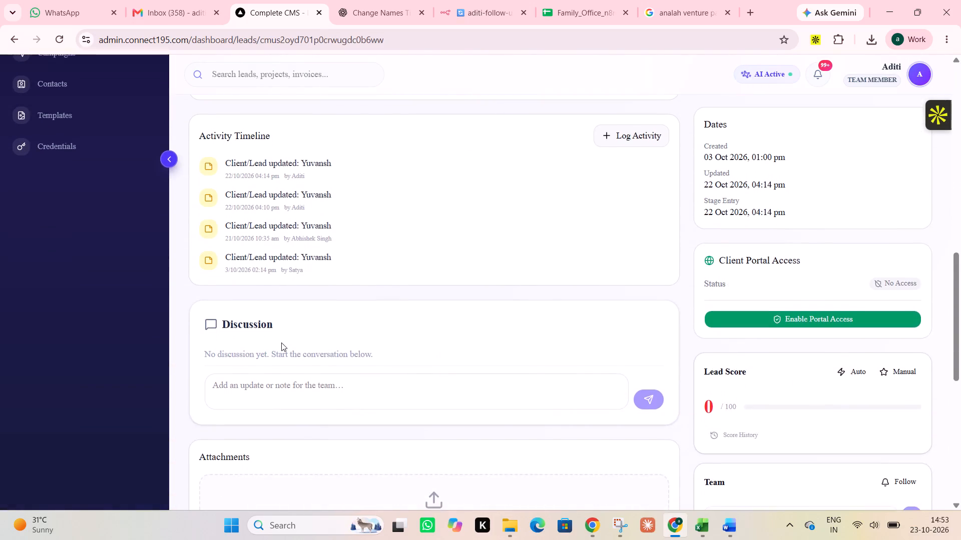
{"action": "scroll", "coordinate": [281, 342], "scroll_direction": "down", "scroll_amount": 1}
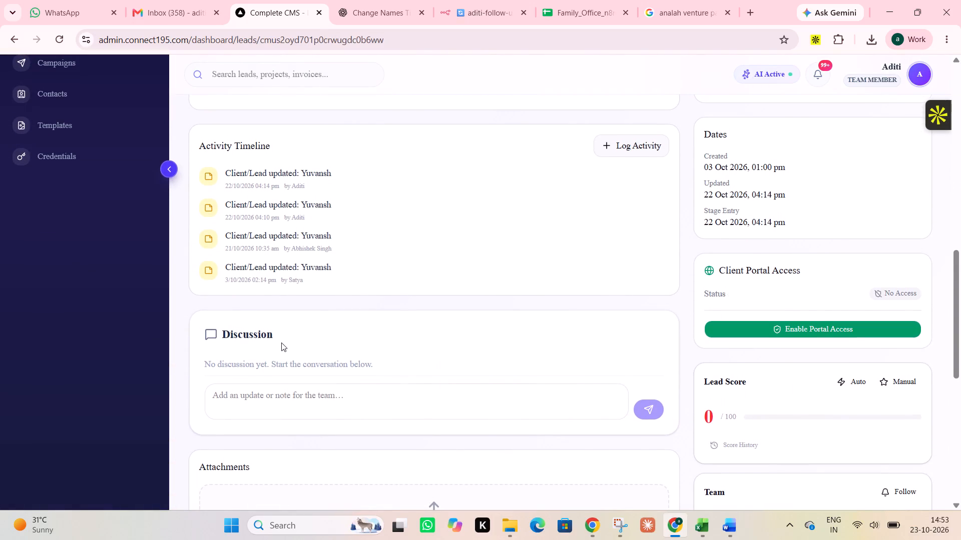
Look back over the Yuvansh lead's custom fields, company details and pipeline stage.
{"action": "scroll", "coordinate": [281, 342], "scroll_direction": "down", "scroll_amount": 1}
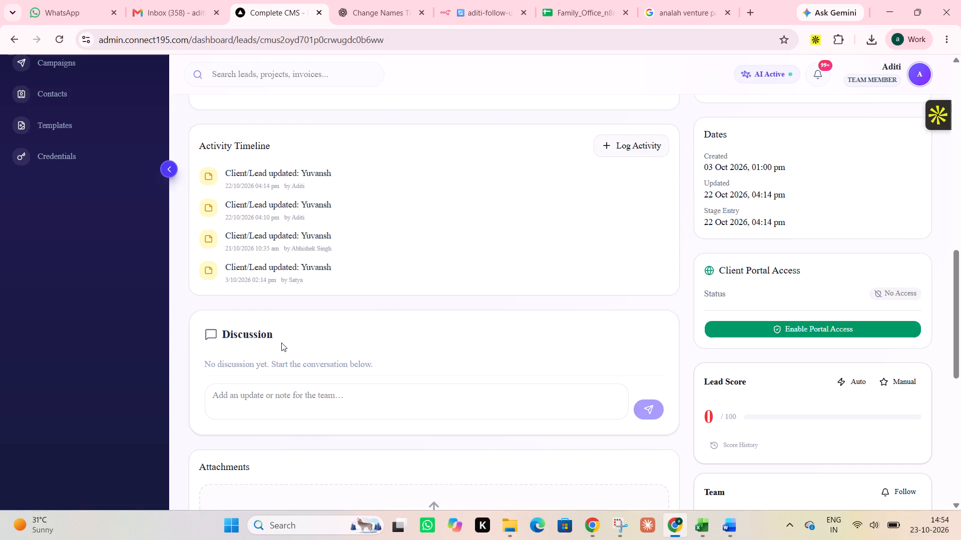
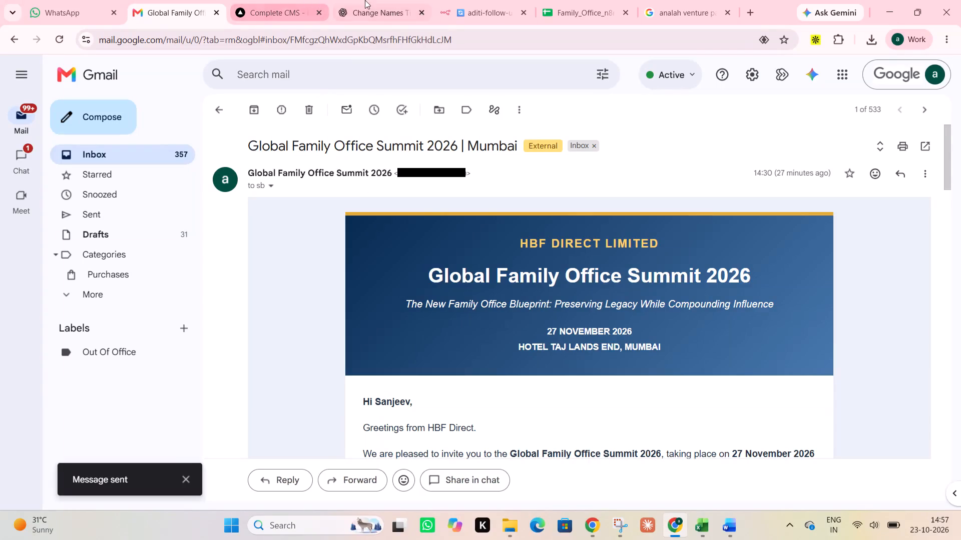
Switch to the Family_Office_n8n_Automation_1st_Mail_sheet_CLEANED spreadsheet and review the lead and email statuses down the Linkedin-all sheet.
{"action": "left_click", "coordinate": [540, 0]}
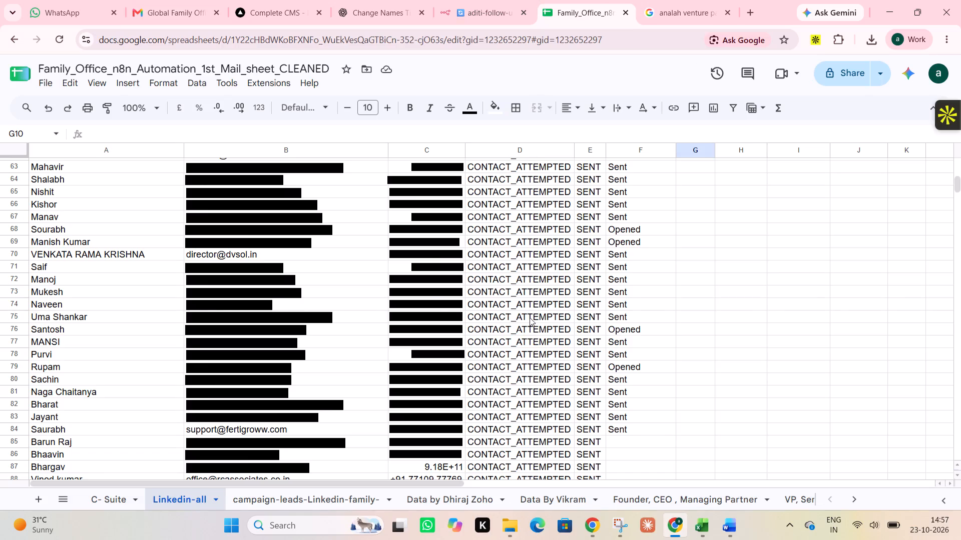
{"action": "scroll", "coordinate": [530, 317], "scroll_direction": "right", "scroll_amount": 1}
{"action": "scroll", "coordinate": [530, 317], "scroll_direction": "down", "scroll_amount": 1}
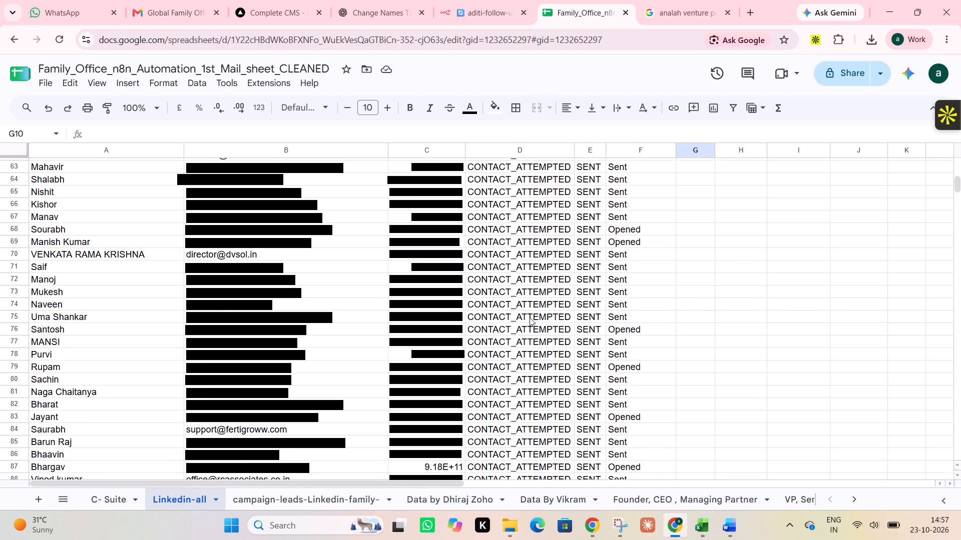
{"action": "scroll", "coordinate": [530, 317], "scroll_direction": "down", "scroll_amount": 5}
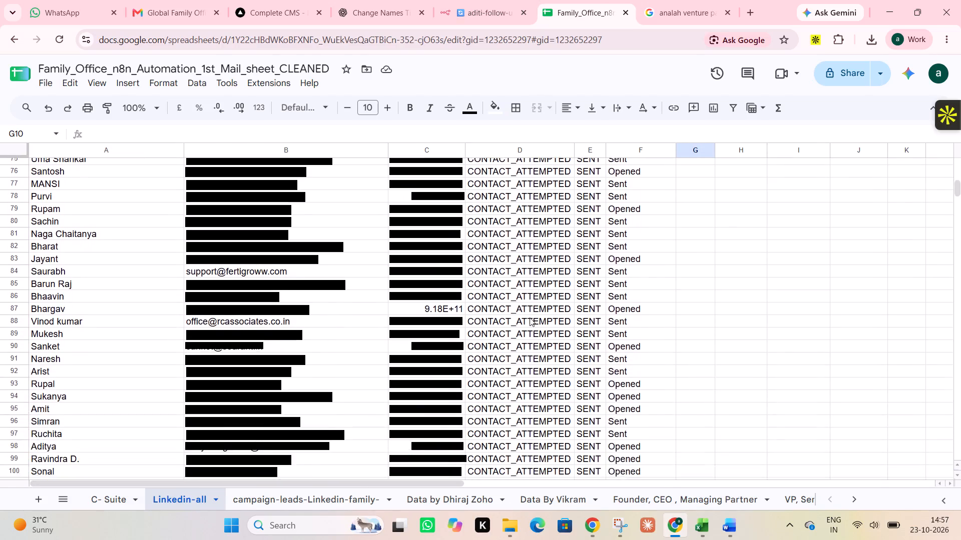
{"action": "scroll", "coordinate": [530, 317], "scroll_direction": "down", "scroll_amount": 5}
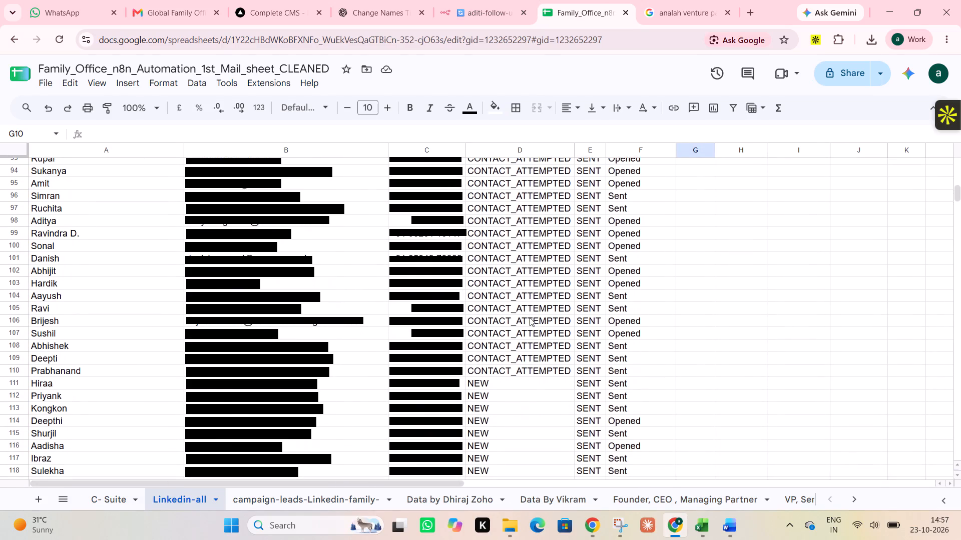
{"action": "scroll", "coordinate": [530, 317], "scroll_direction": "down", "scroll_amount": 7}
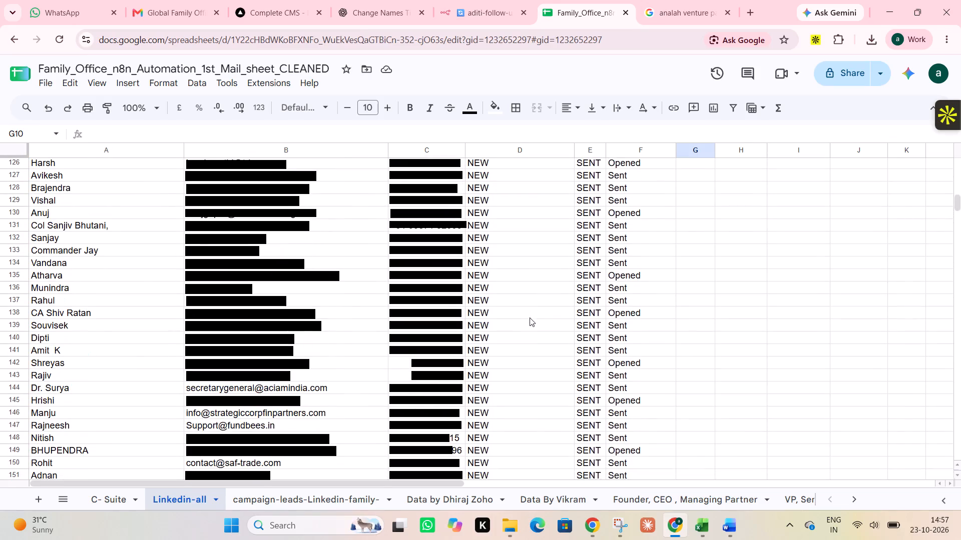
Search the Linkedin-all sheet for "sanje" and review the matching lead's row and the rows around it.
{"action": "scroll", "coordinate": [530, 314], "scroll_direction": "down", "scroll_amount": 1}
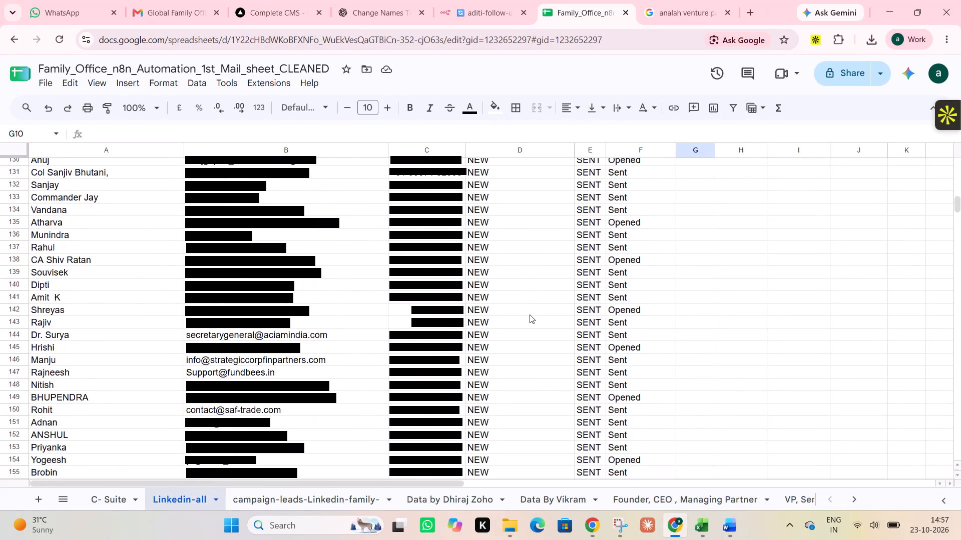
{"action": "key", "text": "ctrl+f"}
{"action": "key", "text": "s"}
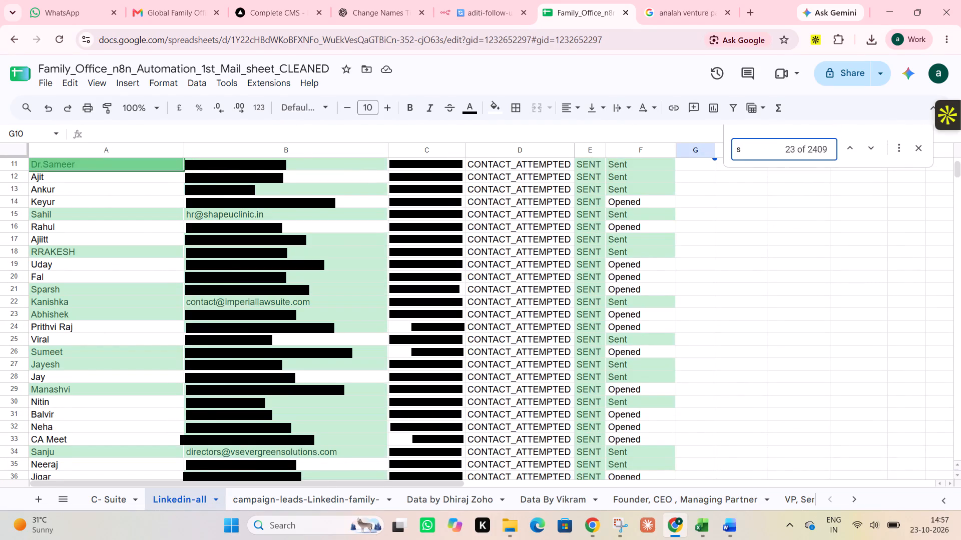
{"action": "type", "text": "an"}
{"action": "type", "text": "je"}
{"action": "scroll", "coordinate": [530, 314], "scroll_direction": "down", "scroll_amount": 1}
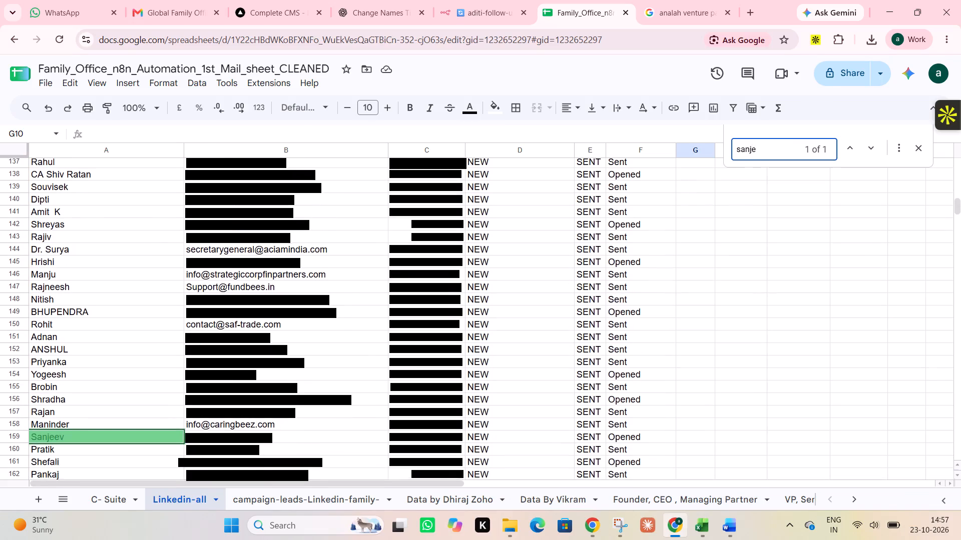
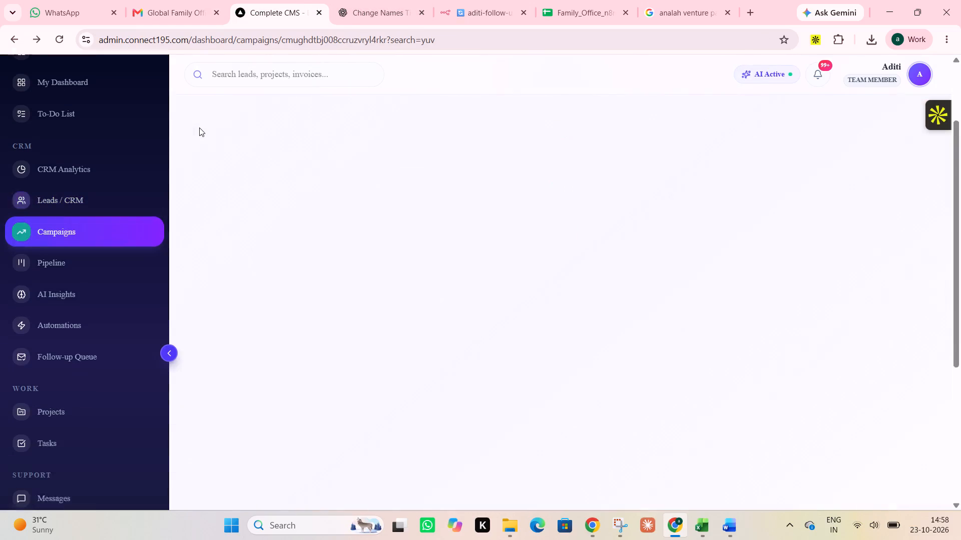
Return to the CMS campaign page and replace the current lead search with a search for "sanjeev".
{"action": "left_click", "coordinate": [392, 240]}
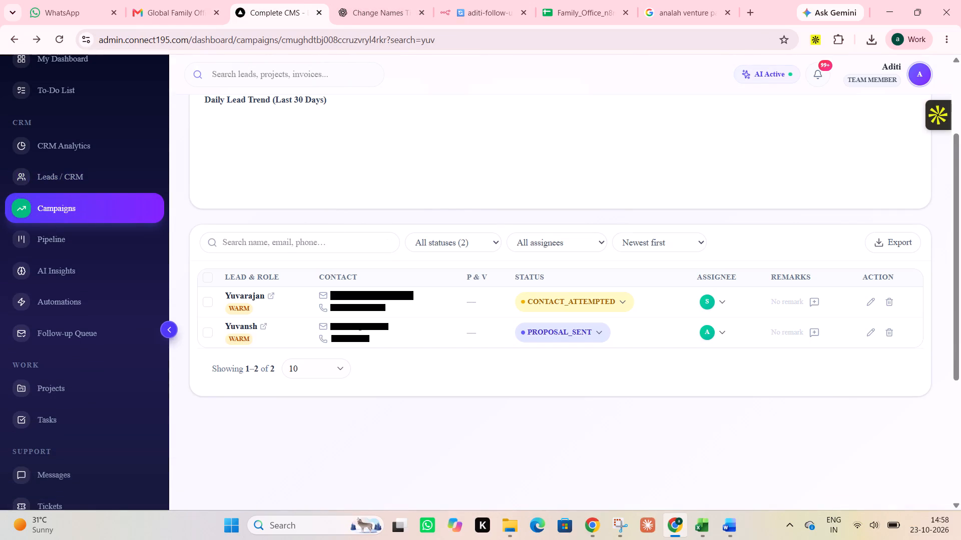
{"action": "type", "text": "sanjeev"}
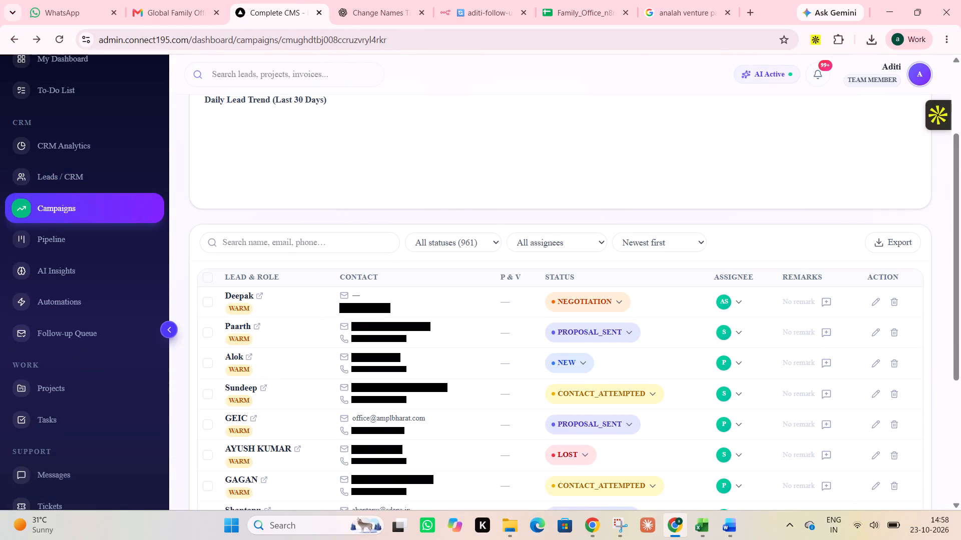
{"action": "left_click", "coordinate": [350, 235]}
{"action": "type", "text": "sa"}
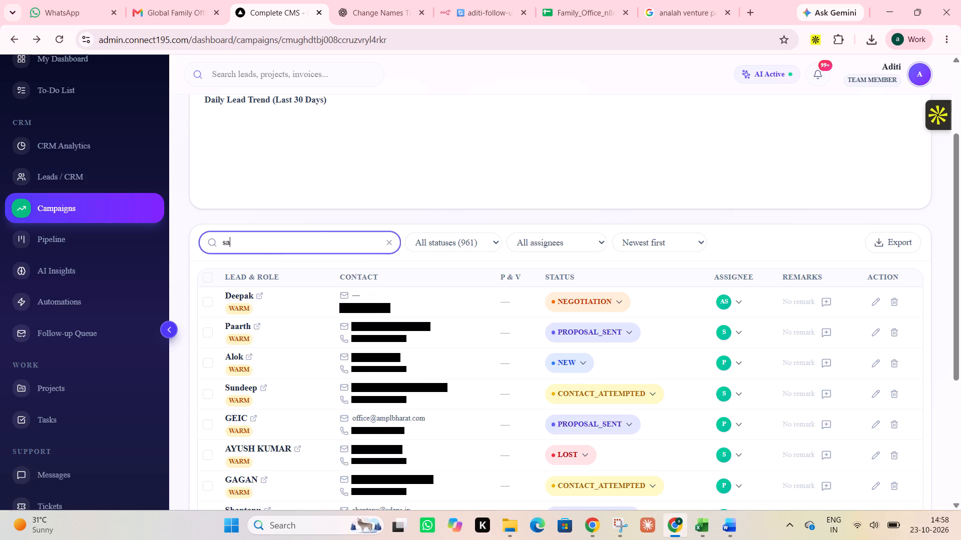
Complete the campaign lead search term as "sanjeev".
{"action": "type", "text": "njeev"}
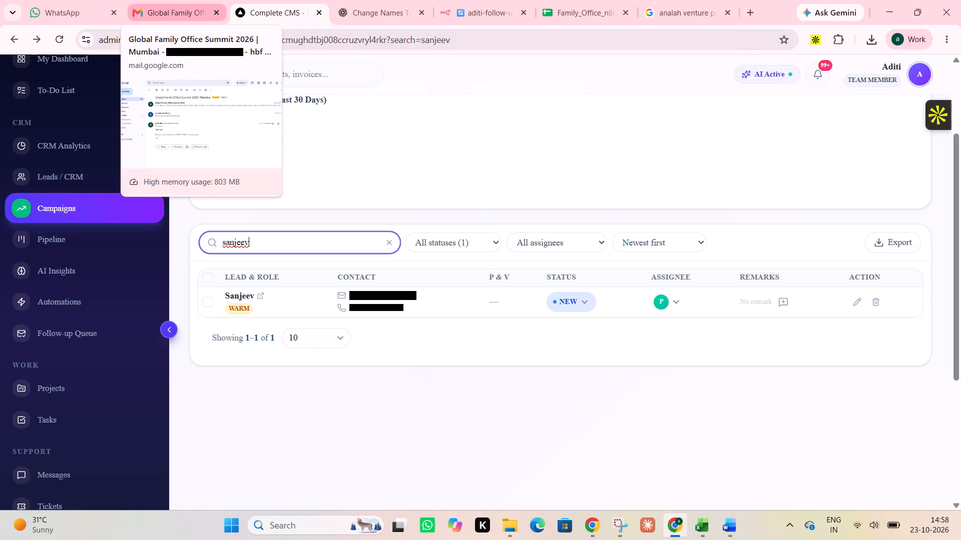
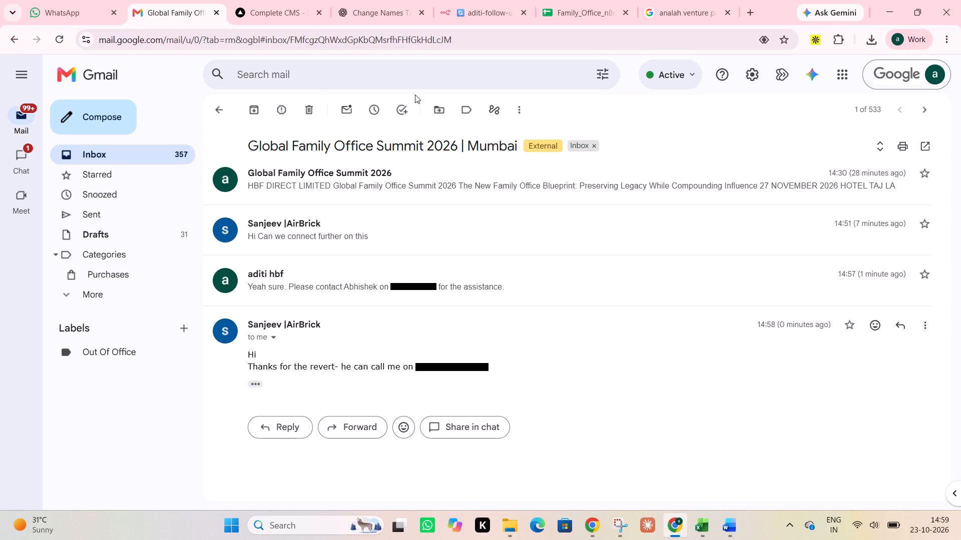
Close the name search in the Family Office mail-automation spreadsheet and examine the Sent and Opened statuses in the Linkedin-all rows below Sanjeev.
{"action": "left_click", "coordinate": [562, 0]}
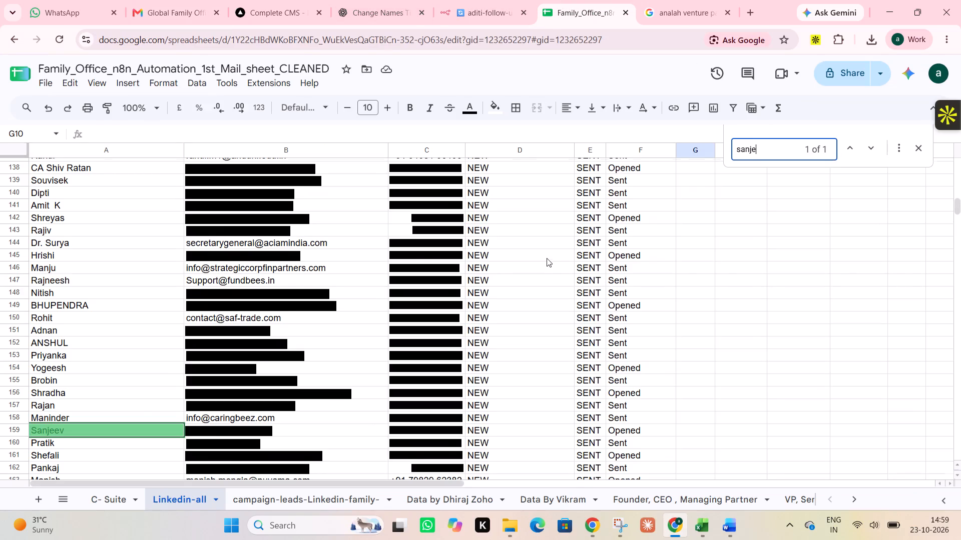
{"action": "scroll", "coordinate": [547, 258], "scroll_direction": "down", "scroll_amount": 3}
{"action": "left_click", "coordinate": [919, 146]}
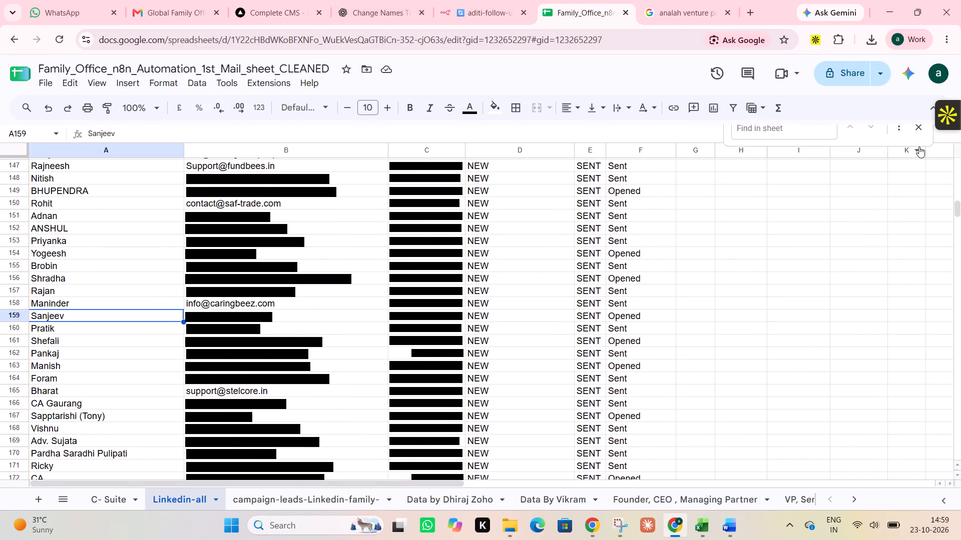
{"action": "scroll", "coordinate": [669, 413], "scroll_direction": "down", "scroll_amount": 6}
{"action": "scroll", "coordinate": [710, 285], "scroll_direction": "down", "scroll_amount": 7}
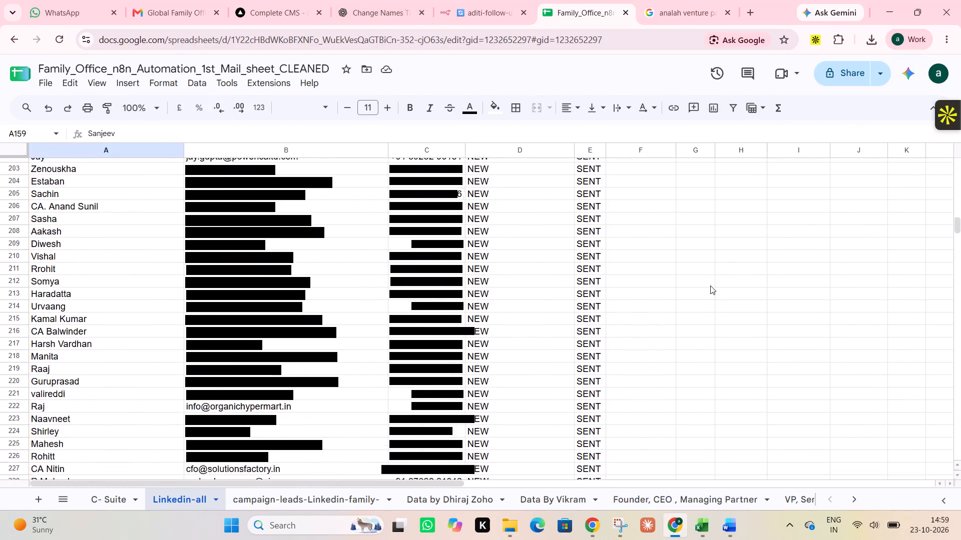
{"action": "scroll", "coordinate": [710, 285], "scroll_direction": "up", "scroll_amount": 1}
{"action": "scroll", "coordinate": [710, 285], "scroll_direction": "down", "scroll_amount": 3}
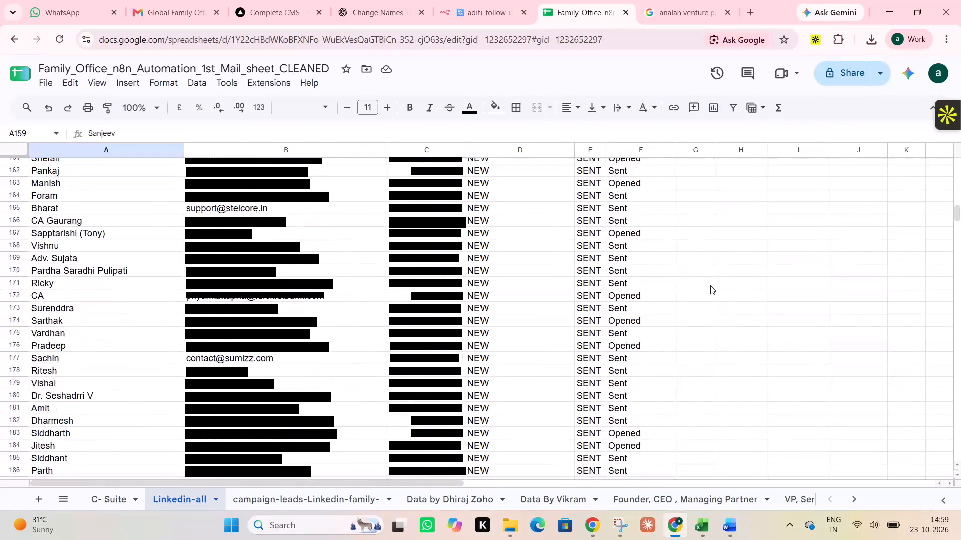
{"action": "scroll", "coordinate": [710, 285], "scroll_direction": "down", "scroll_amount": 3}
{"action": "scroll", "coordinate": [710, 285], "scroll_direction": "right", "scroll_amount": 1}
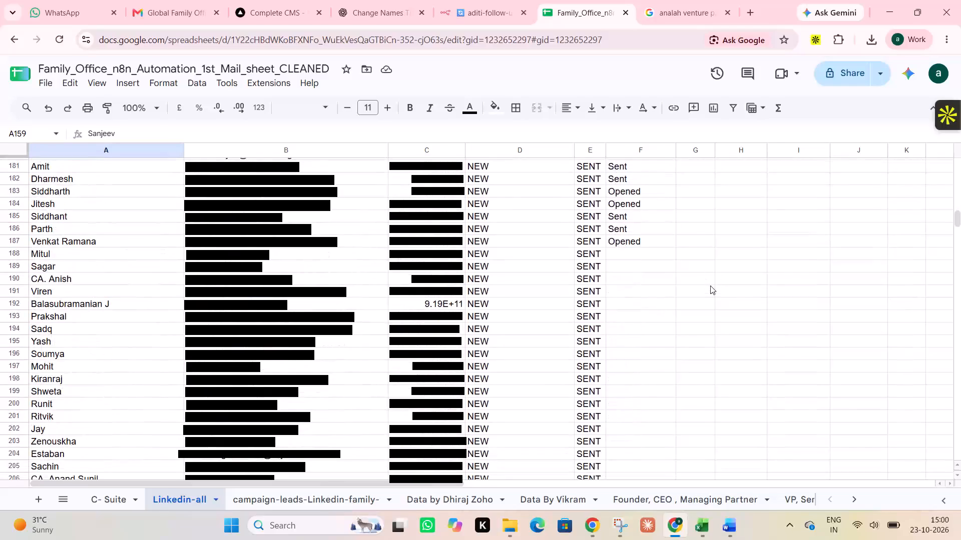
{"action": "scroll", "coordinate": [710, 285], "scroll_direction": "right", "scroll_amount": 1}
{"action": "scroll", "coordinate": [710, 285], "scroll_direction": "down", "scroll_amount": 1}
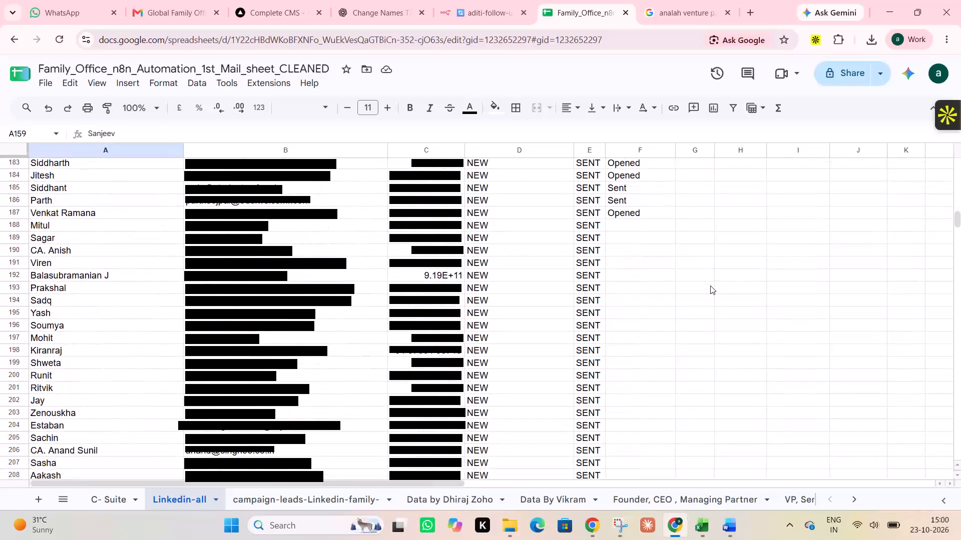
Return from the lead spreadsheet to the CMS campaign page and open the Sanjeev lead's record.
{"action": "scroll", "coordinate": [710, 285], "scroll_direction": "down", "scroll_amount": 1}
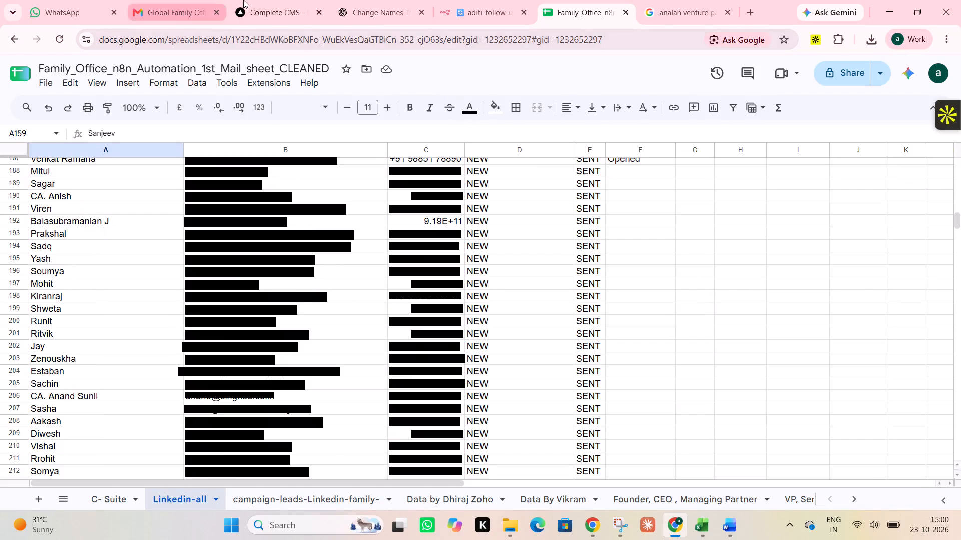
{"action": "left_click", "coordinate": [282, 1]}
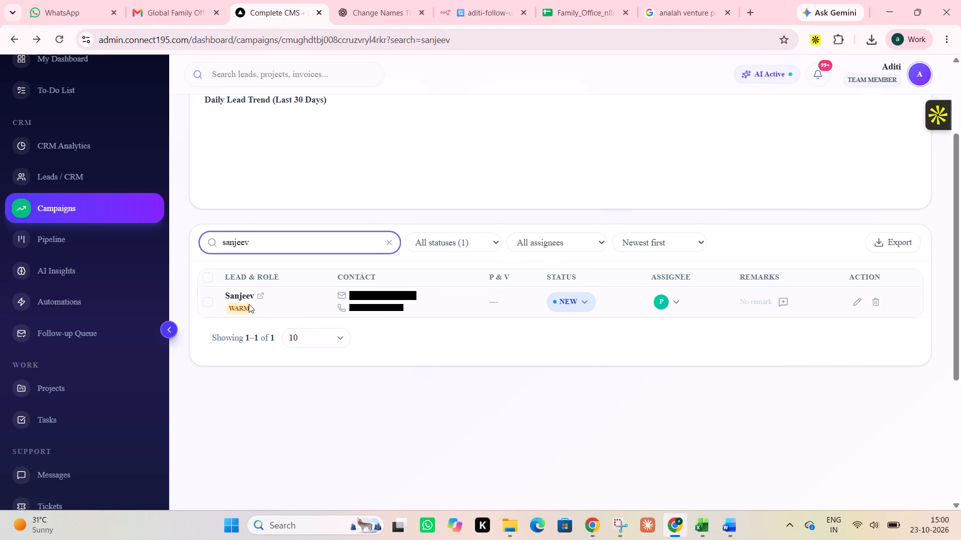
{"action": "left_click", "coordinate": [259, 295]}
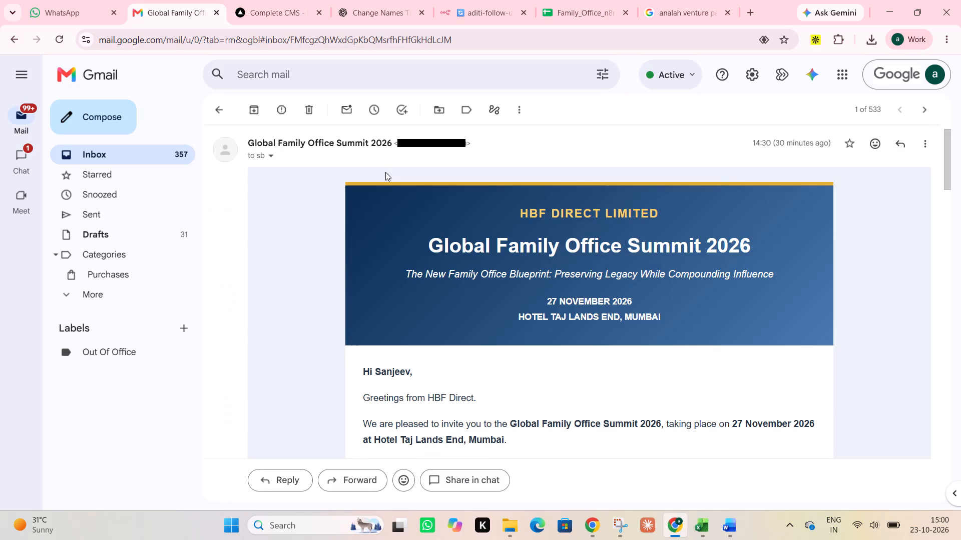
{"action": "scroll", "coordinate": [385, 172], "scroll_direction": "down", "scroll_amount": 9}
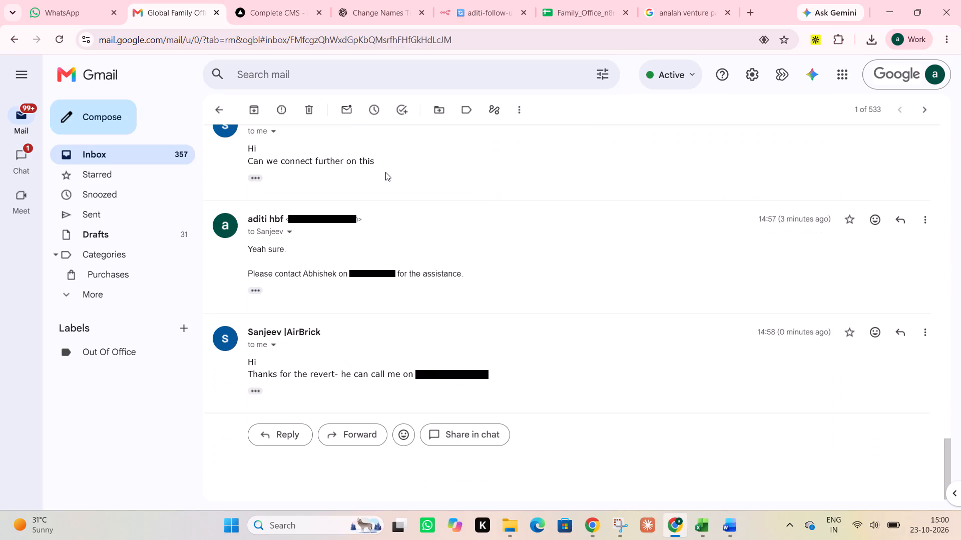
Return to the Sanjeev lead in the CMS and examine the contact, custom field, status, assignment, activity timeline and discussion sections.
{"action": "left_click", "coordinate": [280, 0]}
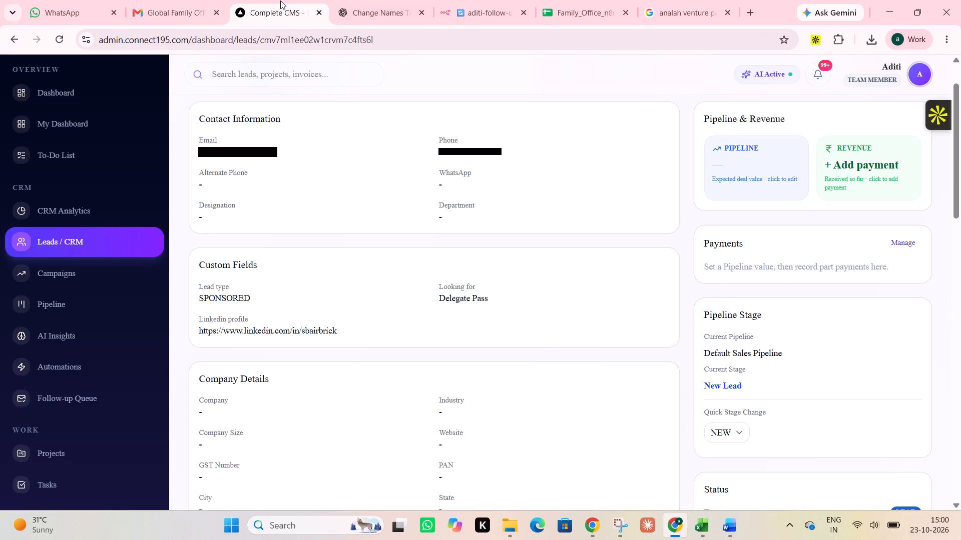
{"action": "scroll", "coordinate": [374, 298], "scroll_direction": "down", "scroll_amount": 7}
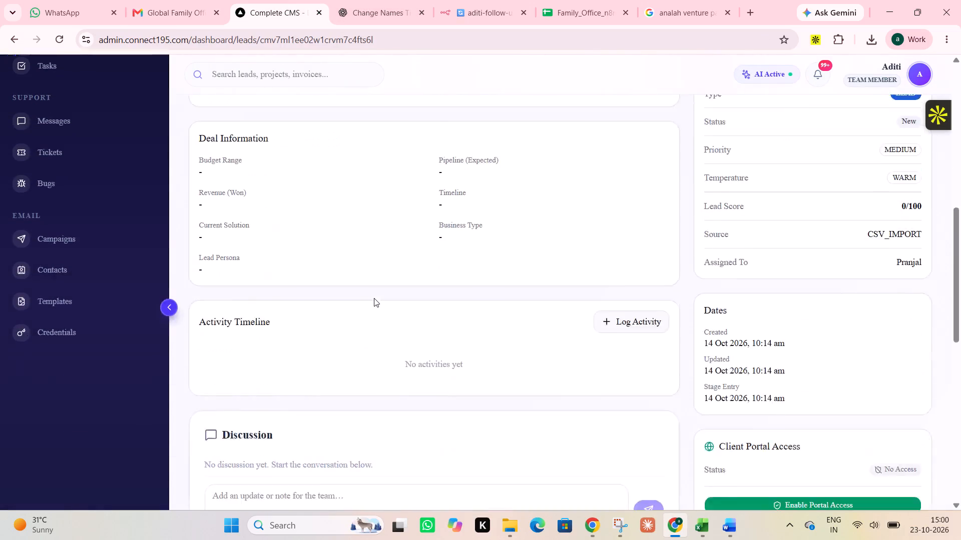
{"action": "scroll", "coordinate": [374, 298], "scroll_direction": "down", "scroll_amount": 1}
{"action": "scroll", "coordinate": [374, 298], "scroll_direction": "up", "scroll_amount": 2}
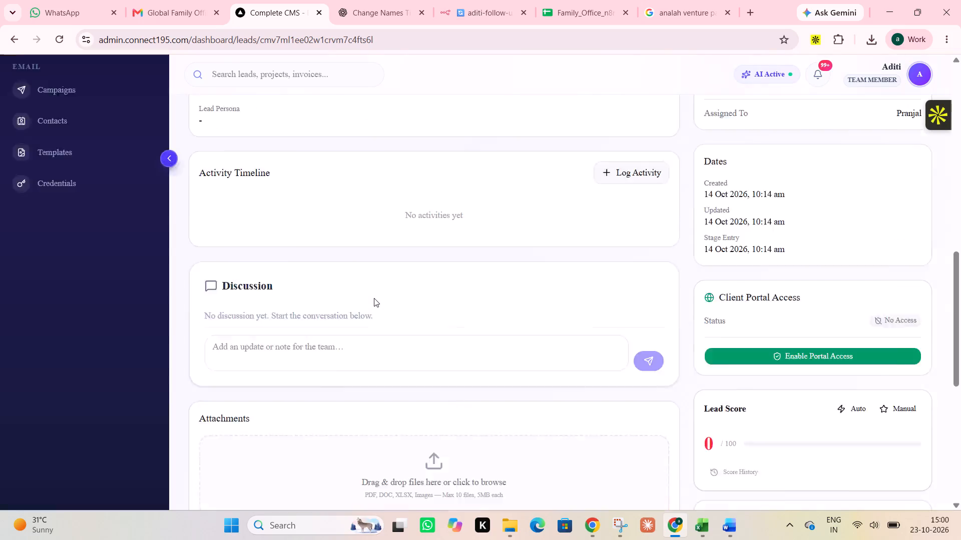
{"action": "scroll", "coordinate": [374, 298], "scroll_direction": "up", "scroll_amount": 1}
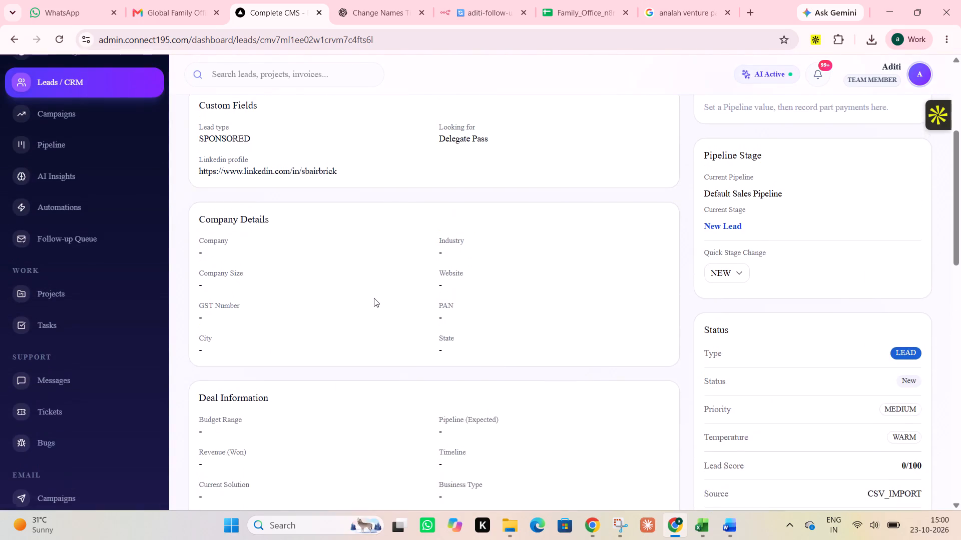
{"action": "scroll", "coordinate": [374, 298], "scroll_direction": "up", "scroll_amount": 5}
{"action": "scroll", "coordinate": [374, 298], "scroll_direction": "right", "scroll_amount": 1}
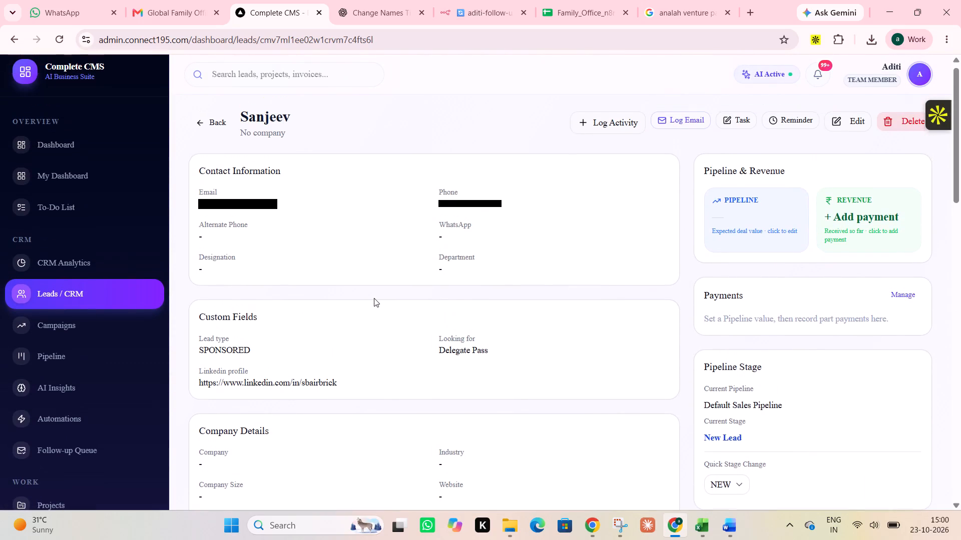
{"action": "scroll", "coordinate": [374, 298], "scroll_direction": "right", "scroll_amount": 1}
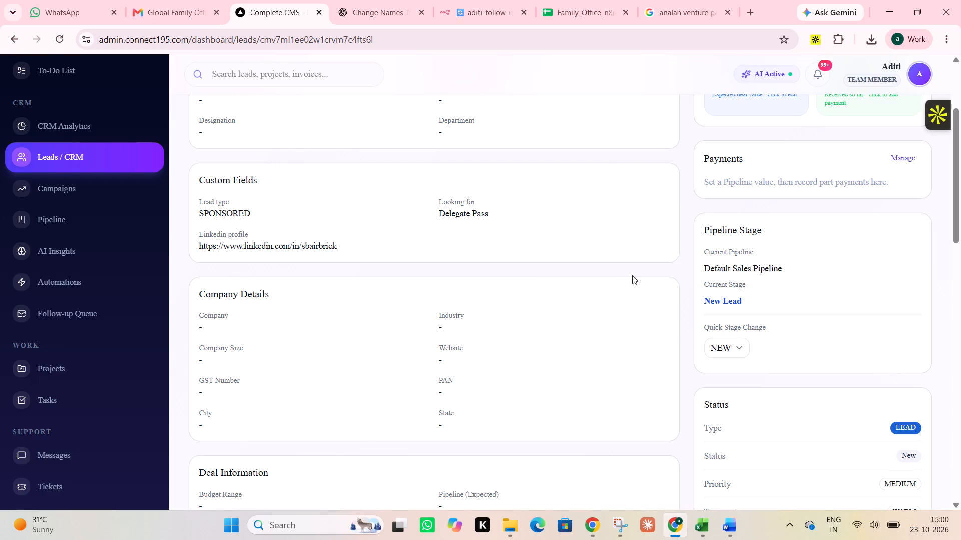
{"action": "scroll", "coordinate": [794, 265], "scroll_direction": "up", "scroll_amount": 4}
{"action": "scroll", "coordinate": [794, 265], "scroll_direction": "down", "scroll_amount": 3}
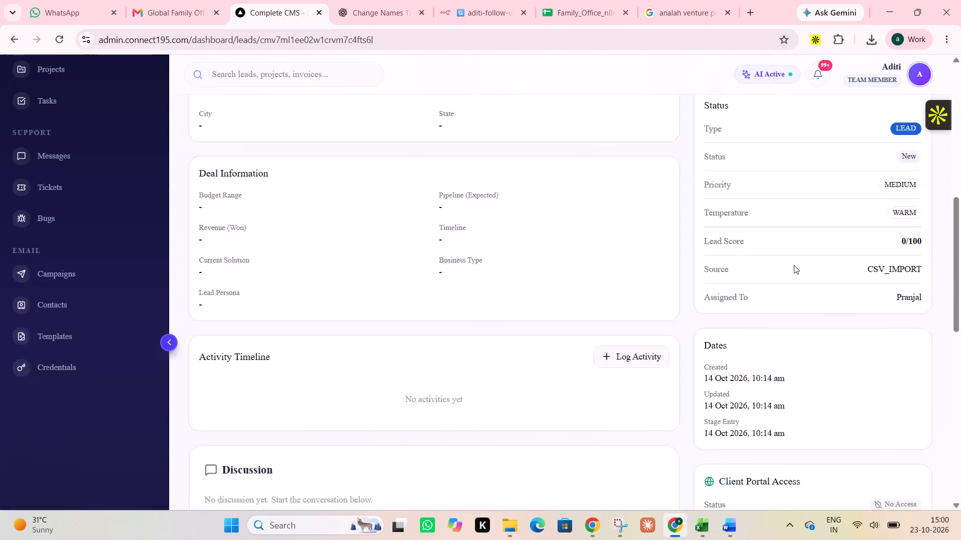
{"action": "scroll", "coordinate": [794, 265], "scroll_direction": "down", "scroll_amount": 5}
{"action": "scroll", "coordinate": [794, 265], "scroll_direction": "up", "scroll_amount": 1}
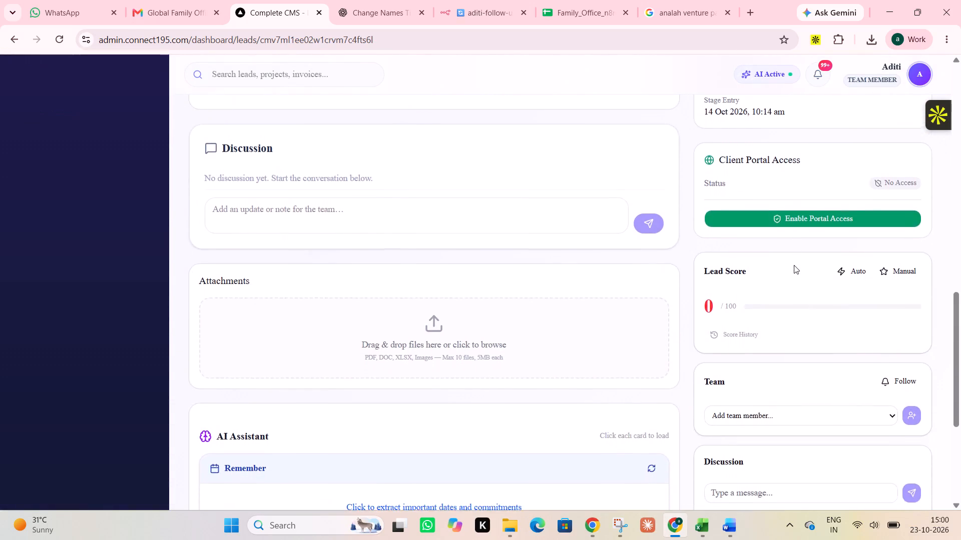
{"action": "scroll", "coordinate": [794, 265], "scroll_direction": "up", "scroll_amount": 1}
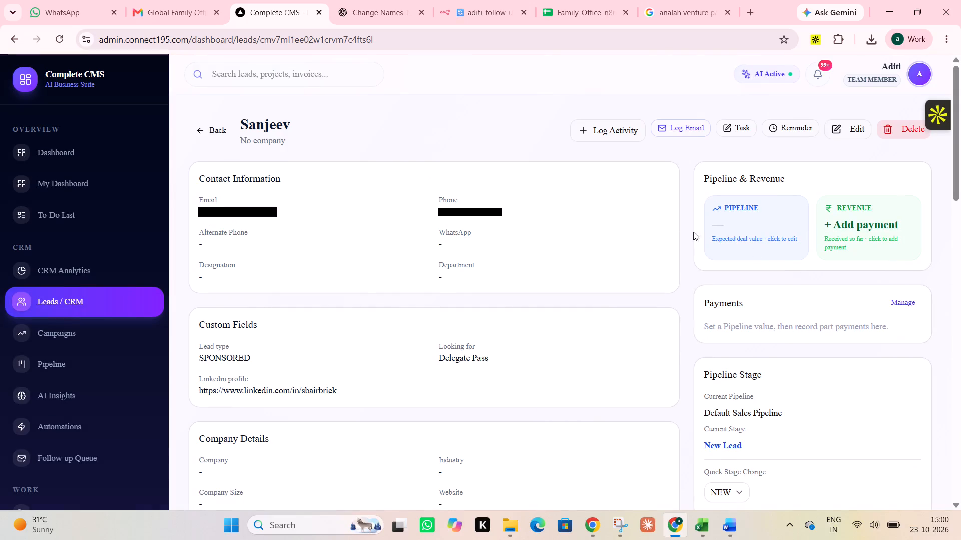